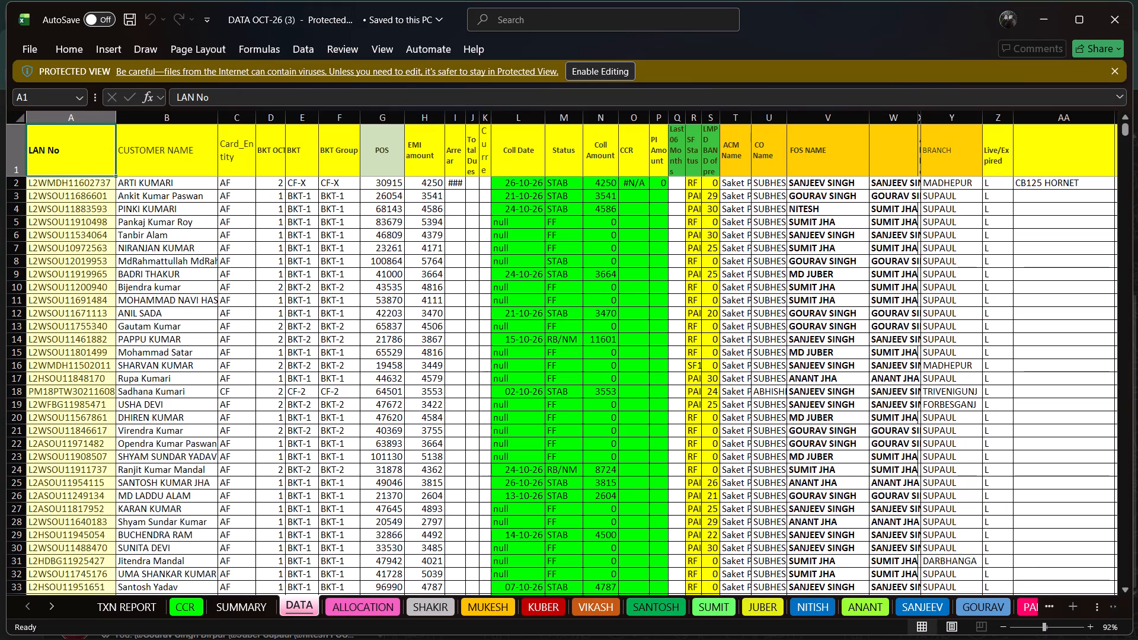
# Open the recent workbook BKT DATA PRINTABLE OCT26 1234 from Downloads.
pyautogui.hotkey('ctrl', 'o')
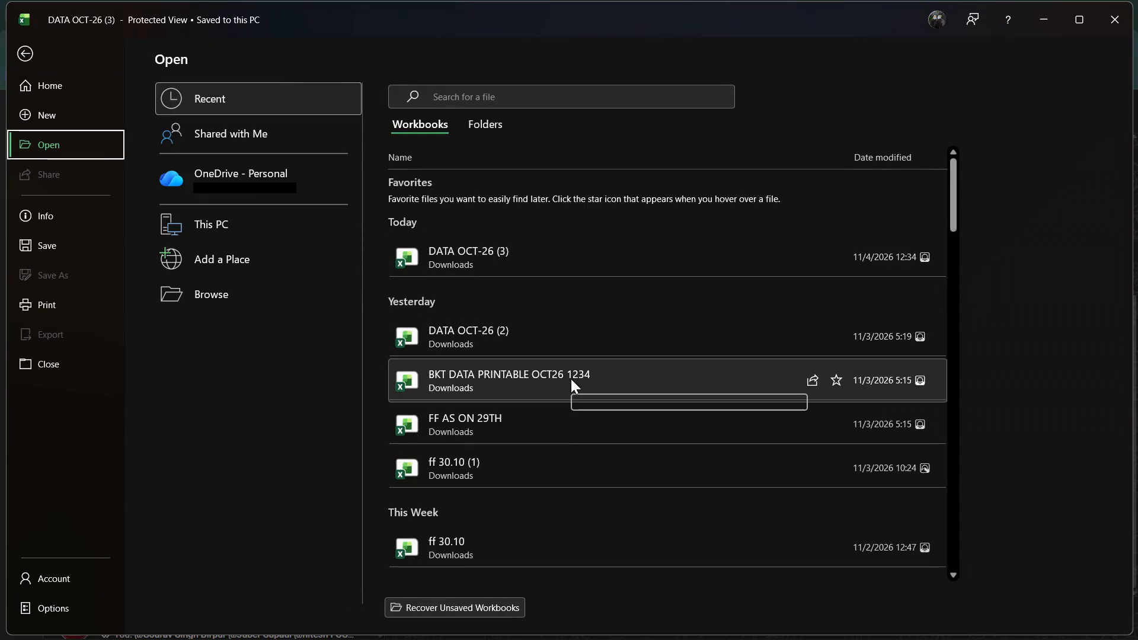
pyautogui.doubleClick(571, 379)
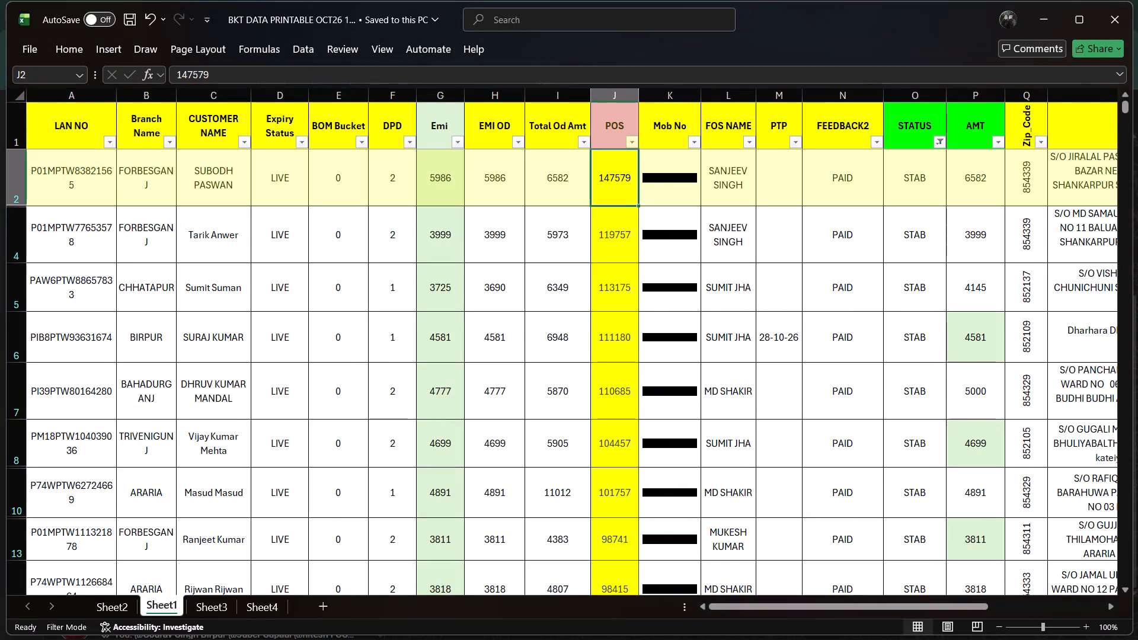
# Filter the BOM Bucket column on Sheet1 to show only bucket 2.
pyautogui.click(359, 147)
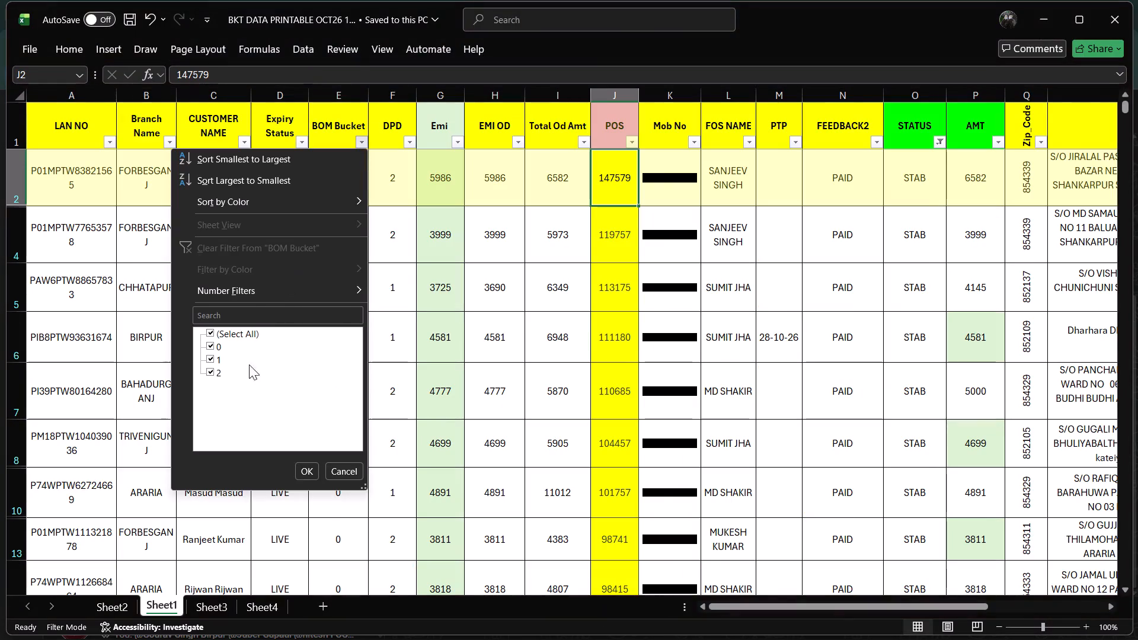
pyautogui.click(232, 329)
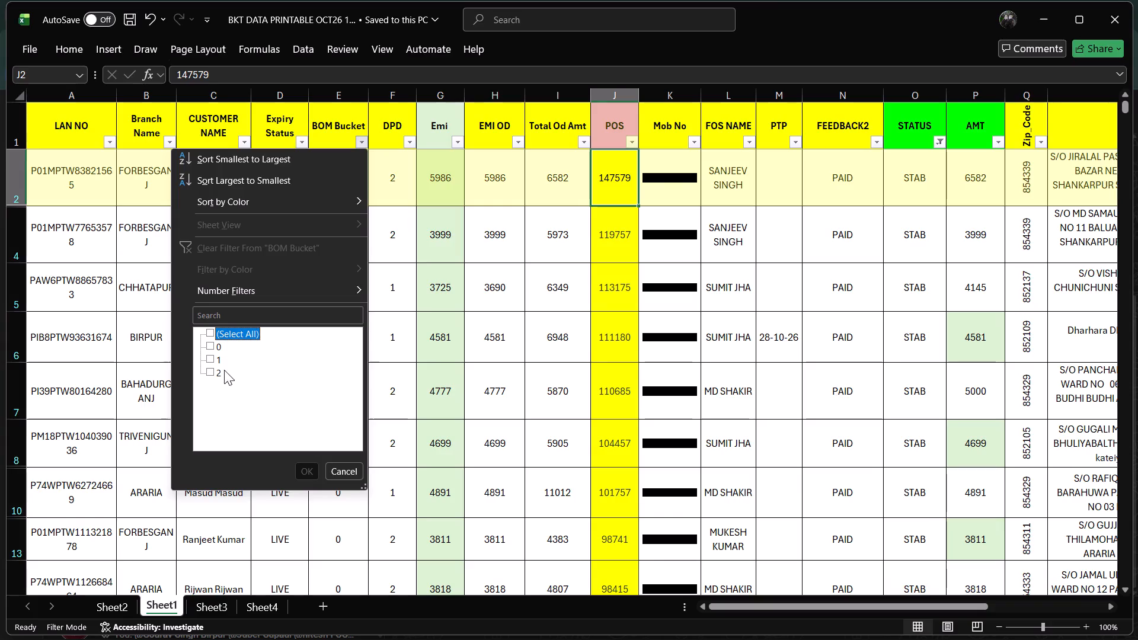
pyautogui.click(223, 375)
pyautogui.click(204, 372)
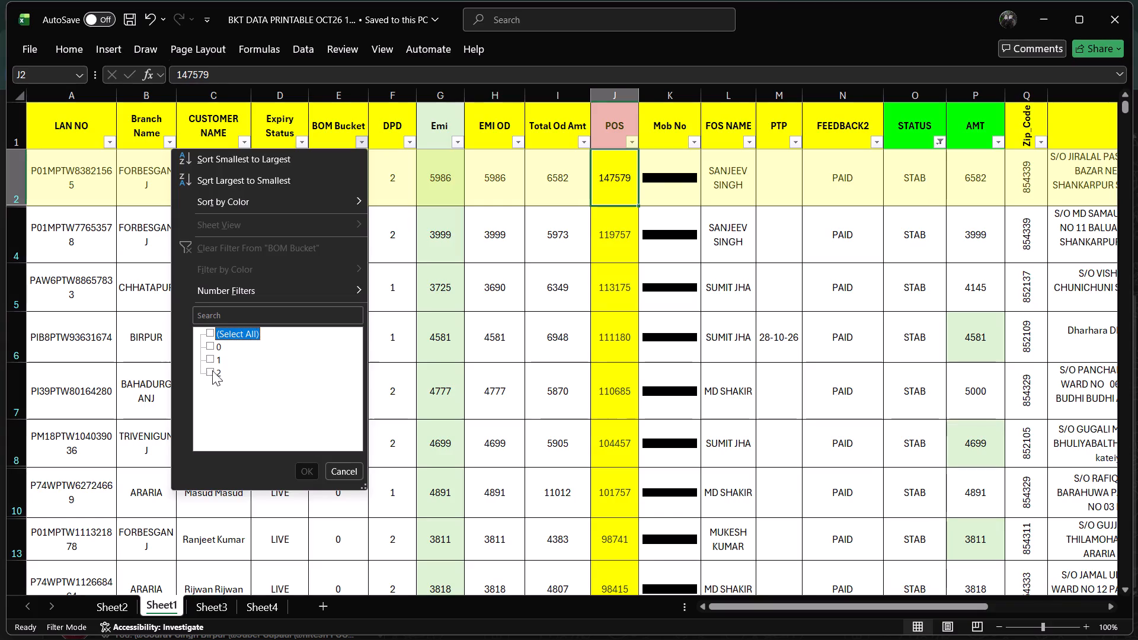
pyautogui.click(217, 370)
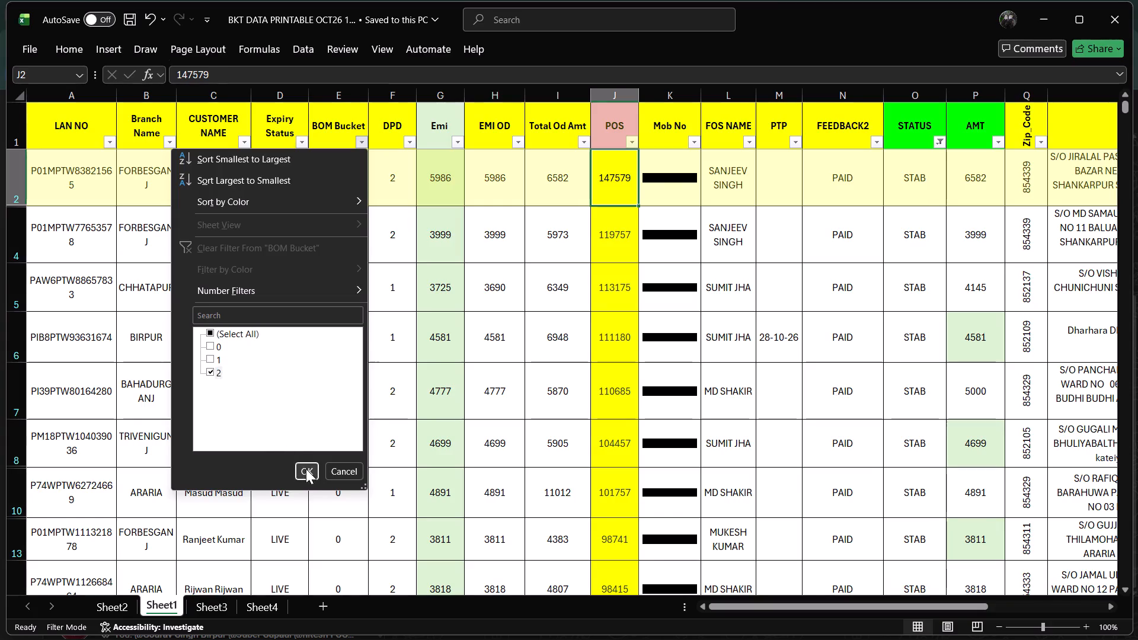
pyautogui.click(306, 469)
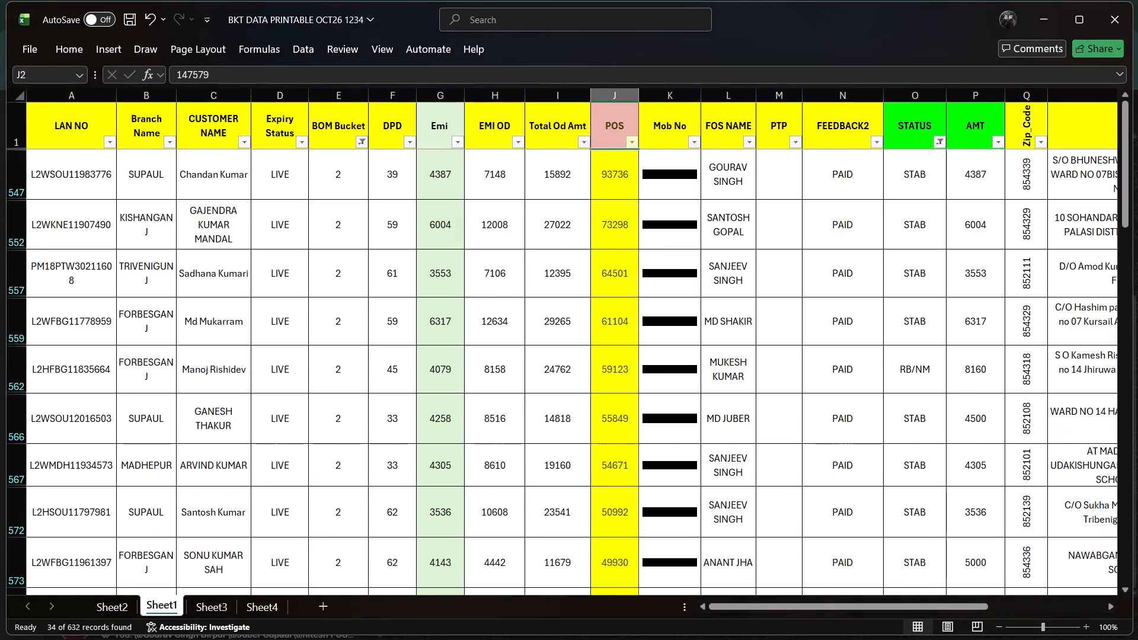
# Examine the first filtered record across its columns, from LAN NO through to Supervisor Name.
pyautogui.press('Up')
pyautogui.press('Up')
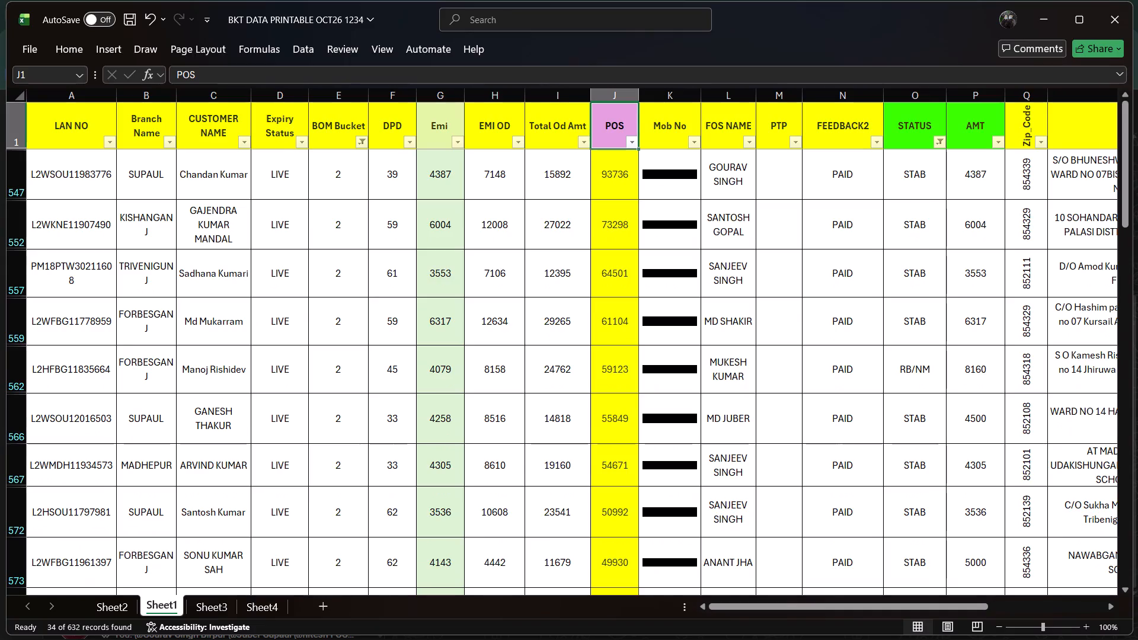
pyautogui.click(58, 191)
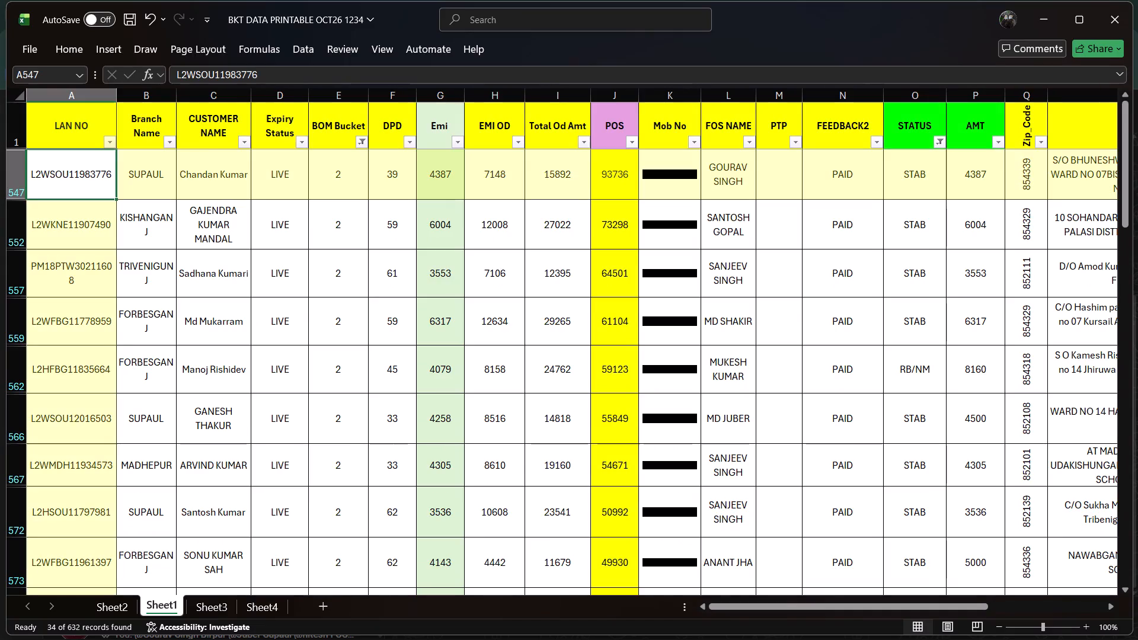
pyautogui.press('Right')
pyautogui.press('Right')
pyautogui.press('Right')
pyautogui.press('Right')
pyautogui.press('Right')
pyautogui.press('Right')
pyautogui.press('Right')
pyautogui.press('Right')
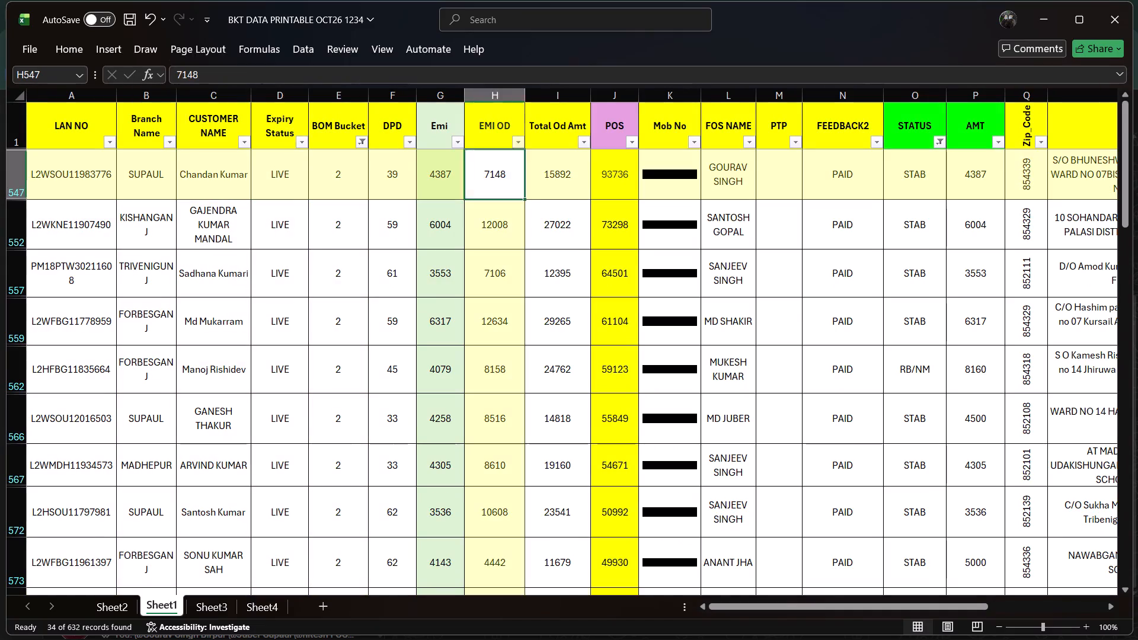
pyautogui.press('Right')
pyautogui.press('Right')
pyautogui.press('Right')
pyautogui.press('Right')
pyautogui.press('Right')
pyautogui.press('Right')
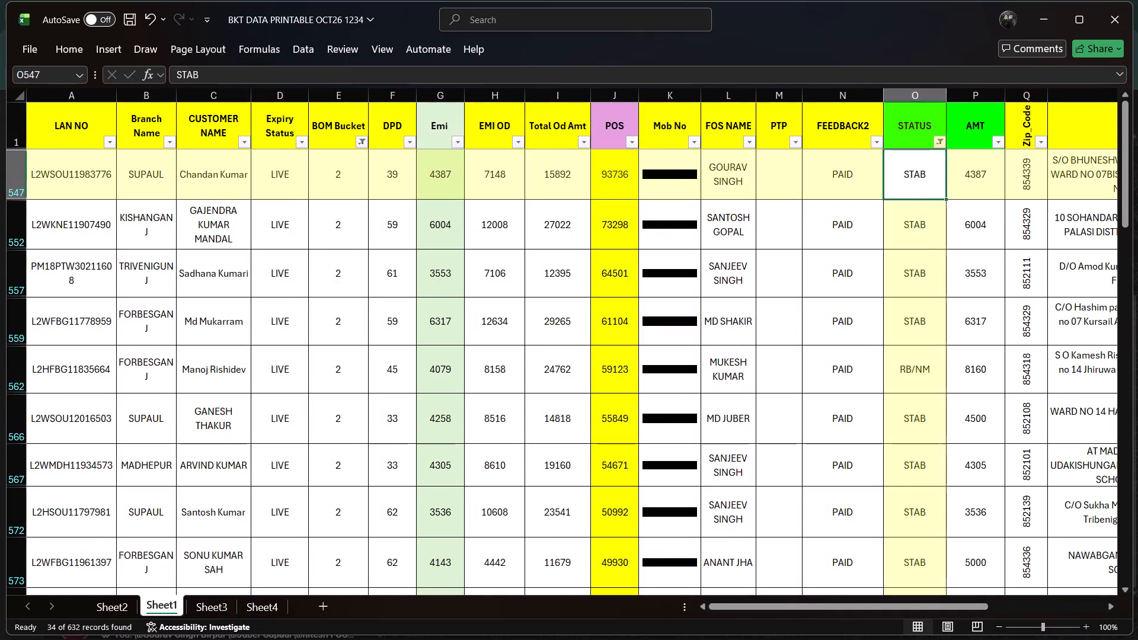
pyautogui.press('Right')
pyautogui.press('Right')
pyautogui.press('Right')
pyautogui.press('Right')
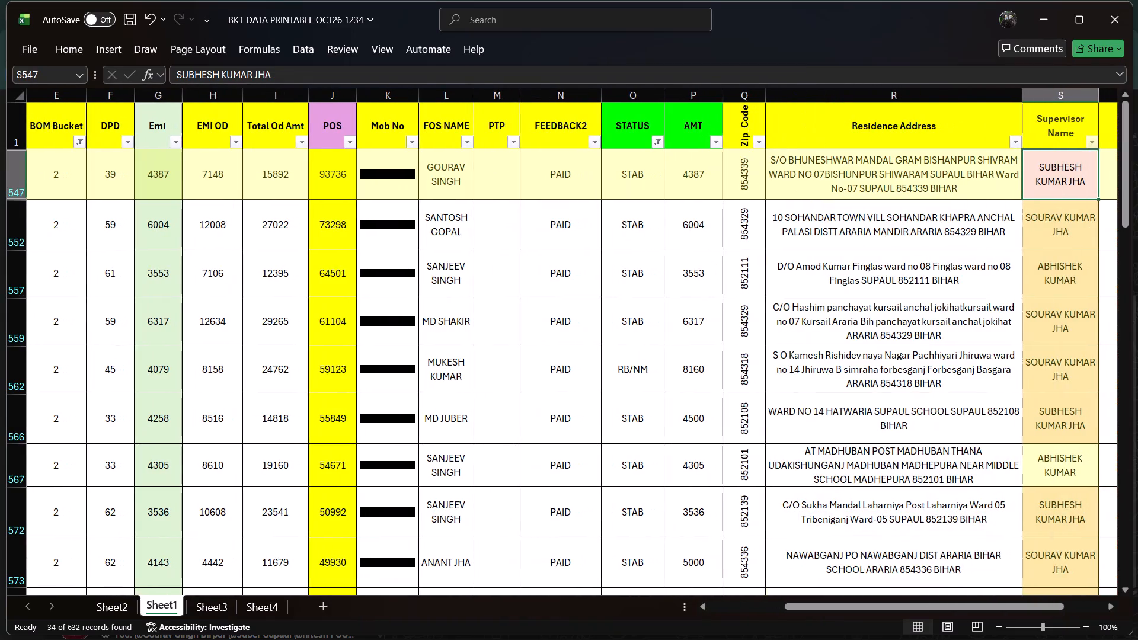
pyautogui.press('Left')
pyautogui.press('Left')
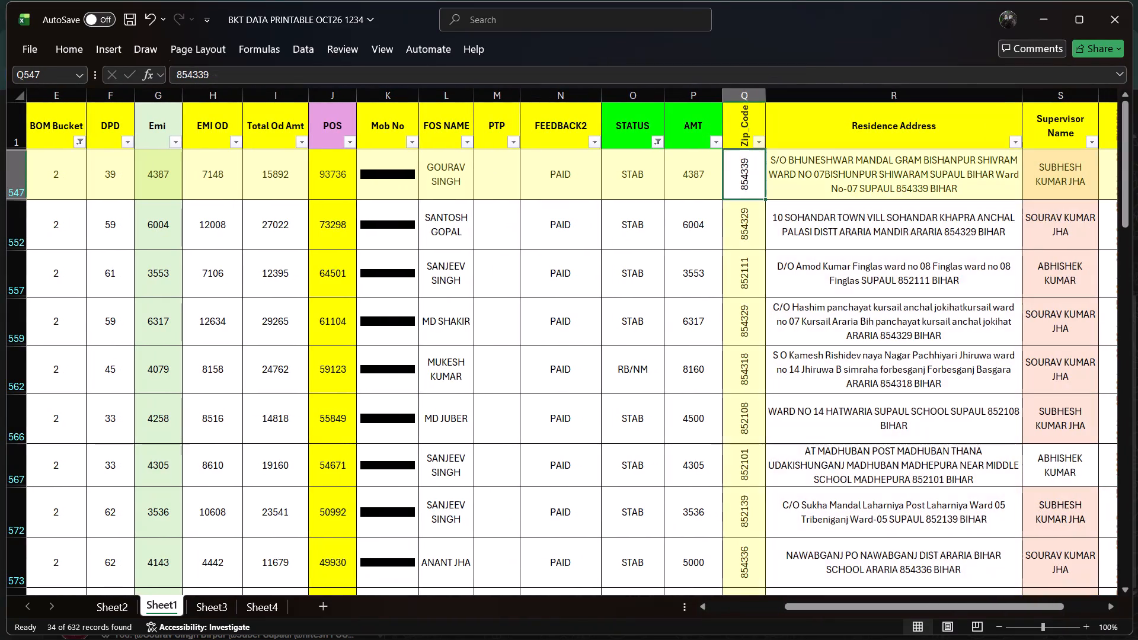
pyautogui.press('Left')
pyautogui.press('Left')
pyautogui.press('Left')
# Review the filtered bucket 2 records along the FEEDBACK2 column, down to the end of the list and back up.
pyautogui.press('Down')
pyautogui.press('Down')
pyautogui.press('Down')
pyautogui.press('Down')
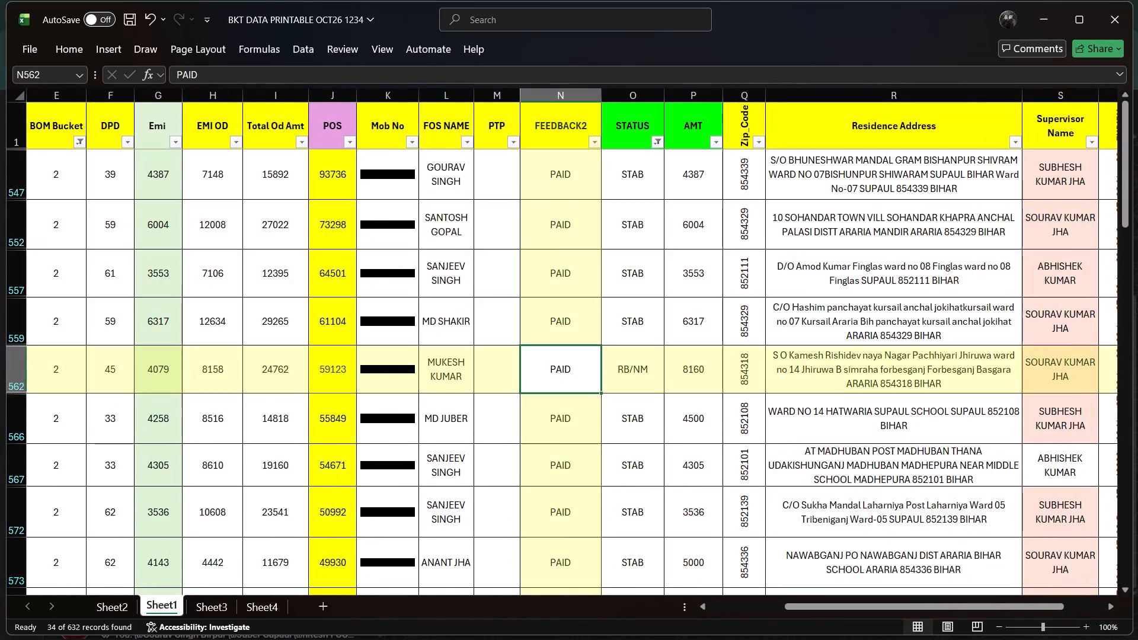
pyautogui.press('Down')
pyautogui.press('Down')
pyautogui.press('Down')
pyautogui.press('Down')
pyautogui.press('Down')
pyautogui.press('Down')
pyautogui.press('Down')
pyautogui.press('Down')
pyautogui.press('Down')
pyautogui.press('Down')
pyautogui.press('Down')
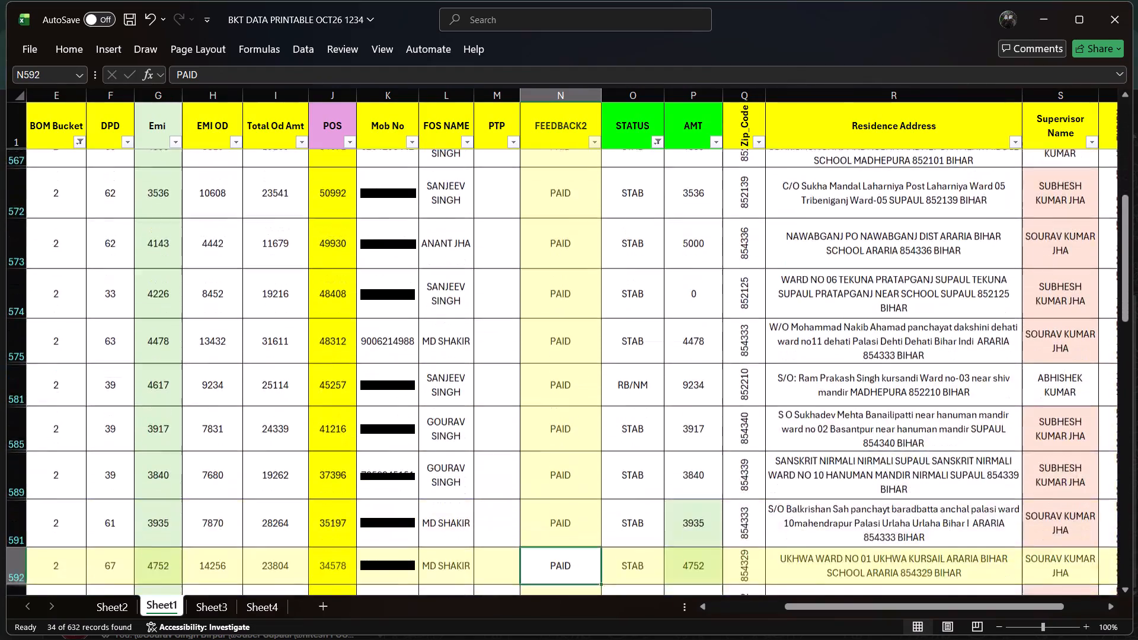
pyautogui.press('Down')
pyautogui.press('Down')
pyautogui.press('Down')
pyautogui.press('Down')
pyautogui.press('Down')
pyautogui.press('Down')
pyautogui.press('Down')
pyautogui.press('Down')
pyautogui.press('Down')
pyautogui.press('Down')
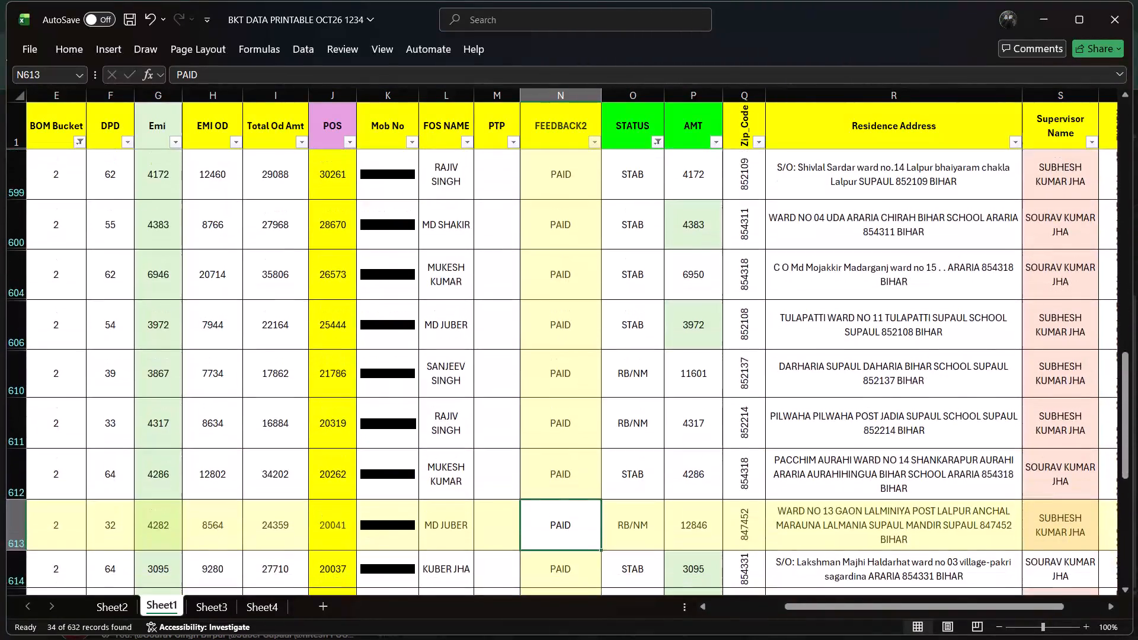
pyautogui.press('Down')
pyautogui.press('Down')
pyautogui.press('Down')
pyautogui.press('Down')
pyautogui.press('Down')
pyautogui.press('Down')
pyautogui.press('Down')
pyautogui.press('Down')
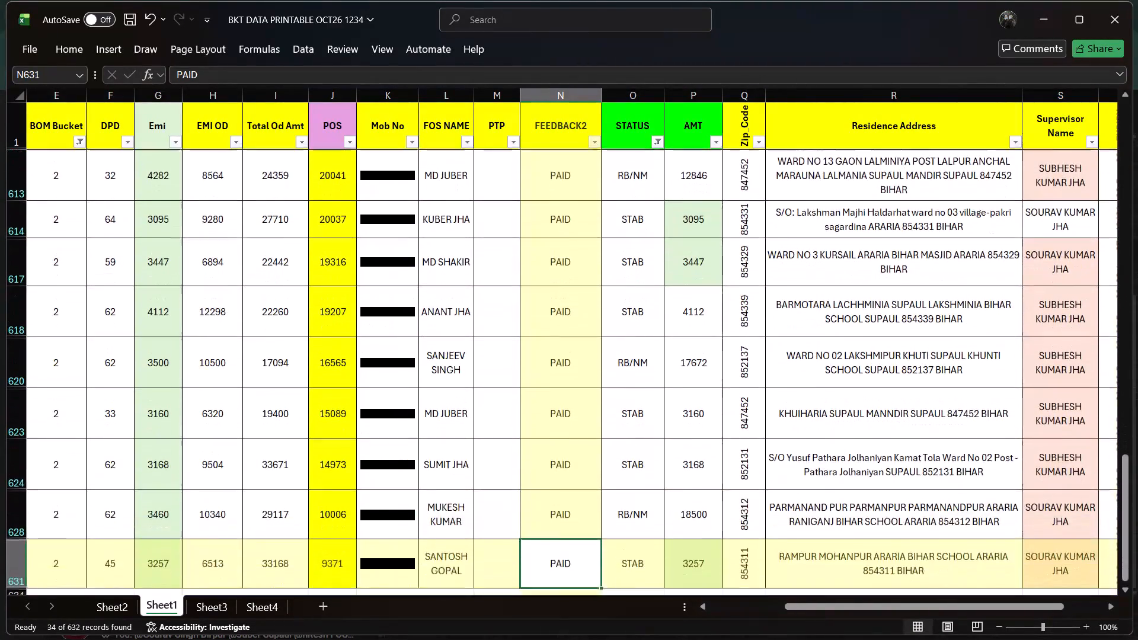
pyautogui.press('Down')
pyautogui.press('Down')
pyautogui.press('Down')
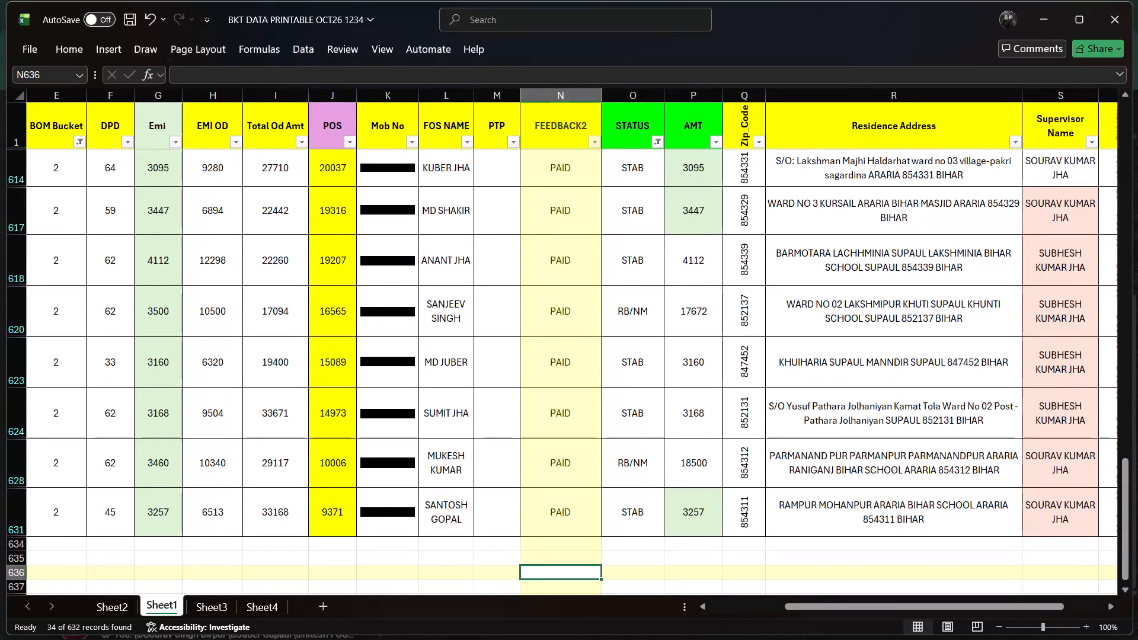
pyautogui.press('Up')
pyautogui.press('Up')
pyautogui.press('Up')
pyautogui.press('Up')
pyautogui.press('Up')
pyautogui.press('Up')
pyautogui.press('Up')
pyautogui.press('Up')
pyautogui.press('Up')
pyautogui.press('Up')
pyautogui.press('Up')
pyautogui.press('Up')
pyautogui.press('Up')
pyautogui.press('Up')
pyautogui.press('Up')
pyautogui.press('Up')
pyautogui.press('Up')
pyautogui.press('Up')
pyautogui.press('Up')
pyautogui.press('Up')
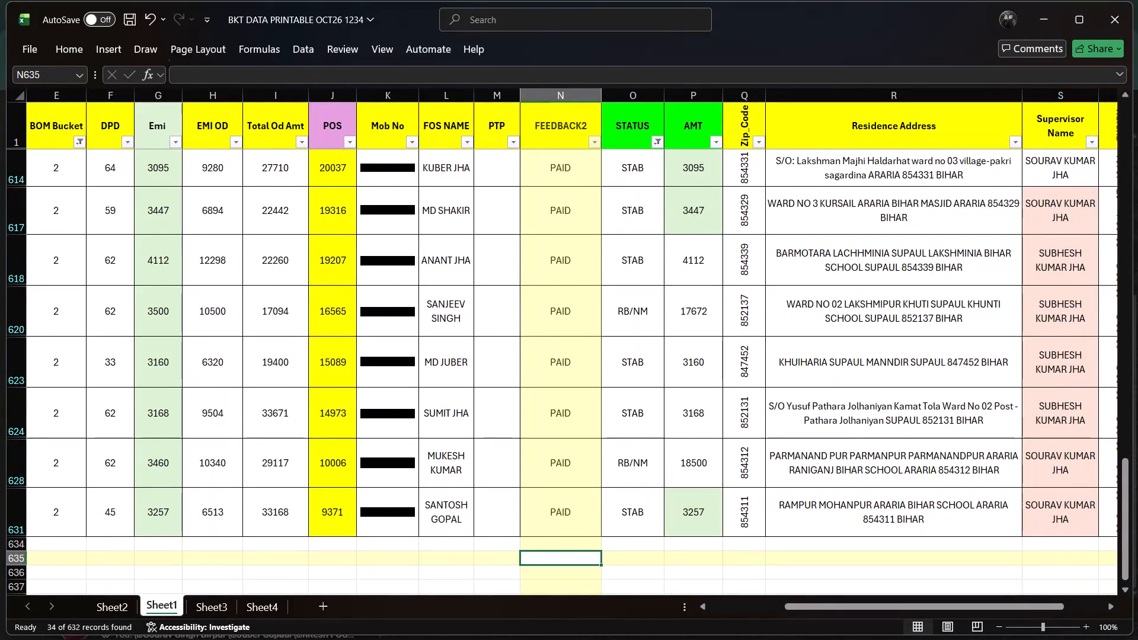
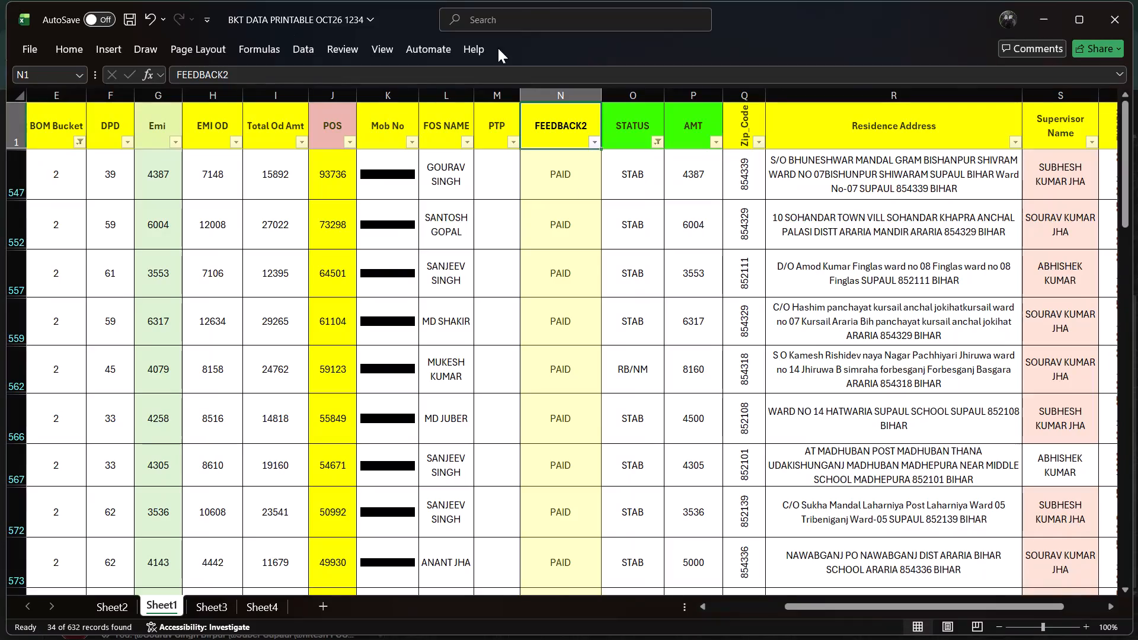
# Examine the first filtered bucket 2 record again, from its LAN NO across to the FOS NAME column.
pyautogui.click(568, 159)
pyautogui.press('Left')
pyautogui.press('Left')
pyautogui.press('Left')
pyautogui.press('Left')
pyautogui.press('Left')
pyautogui.press('Left')
pyautogui.press('Left')
pyautogui.press('Left')
pyautogui.press('Left')
pyautogui.press('Left')
pyautogui.press('Left')
pyautogui.press('Left')
pyautogui.press('Left')
pyautogui.press('Left')
pyautogui.press('Left')
pyautogui.press('Left')
pyautogui.press('Left')
pyautogui.press('Left')
pyautogui.press('Left')
pyautogui.press('Left')
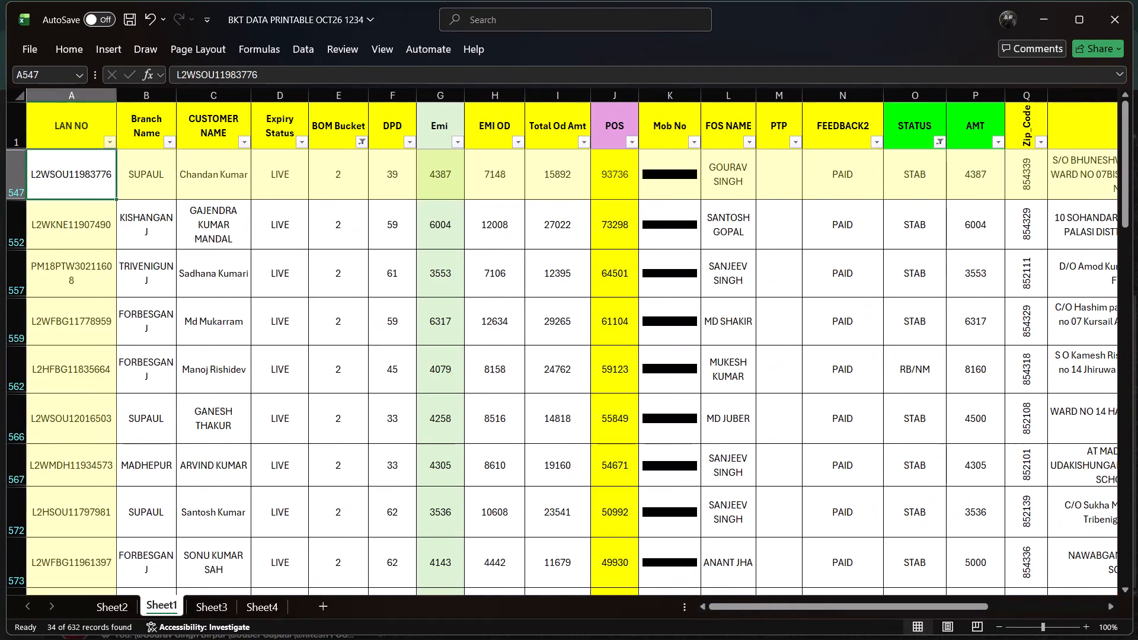
pyautogui.press('Right')
pyautogui.press('Right')
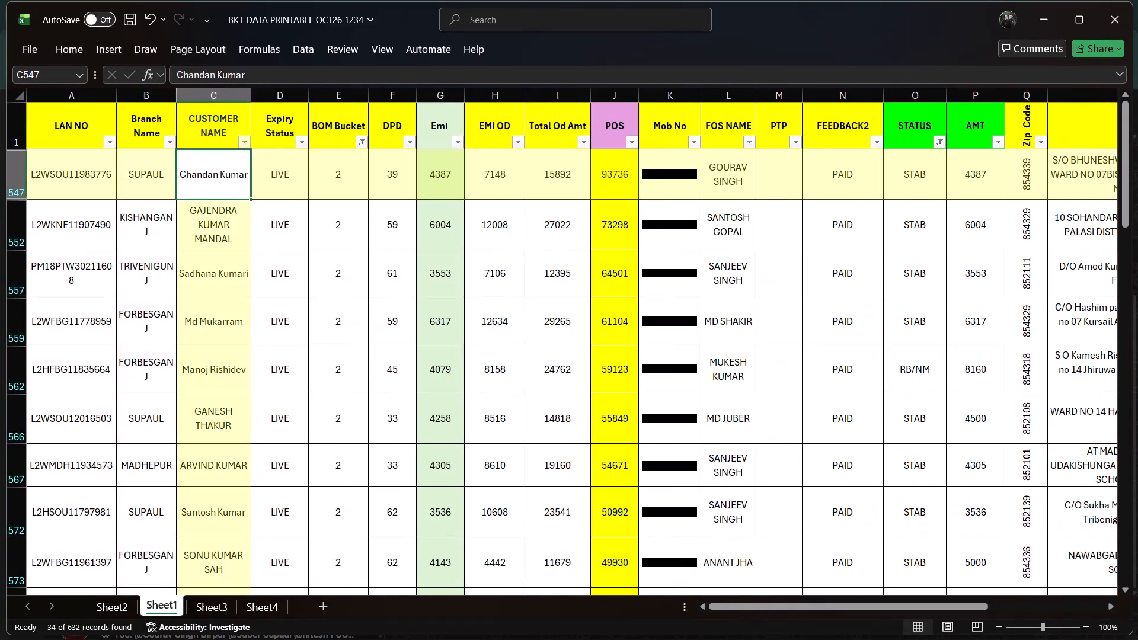
pyautogui.press('Right')
pyautogui.press('Right')
pyautogui.press('Right')
pyautogui.press('Right')
pyautogui.press('Right')
pyautogui.press('Right')
pyautogui.press('Right')
pyautogui.press('Right')
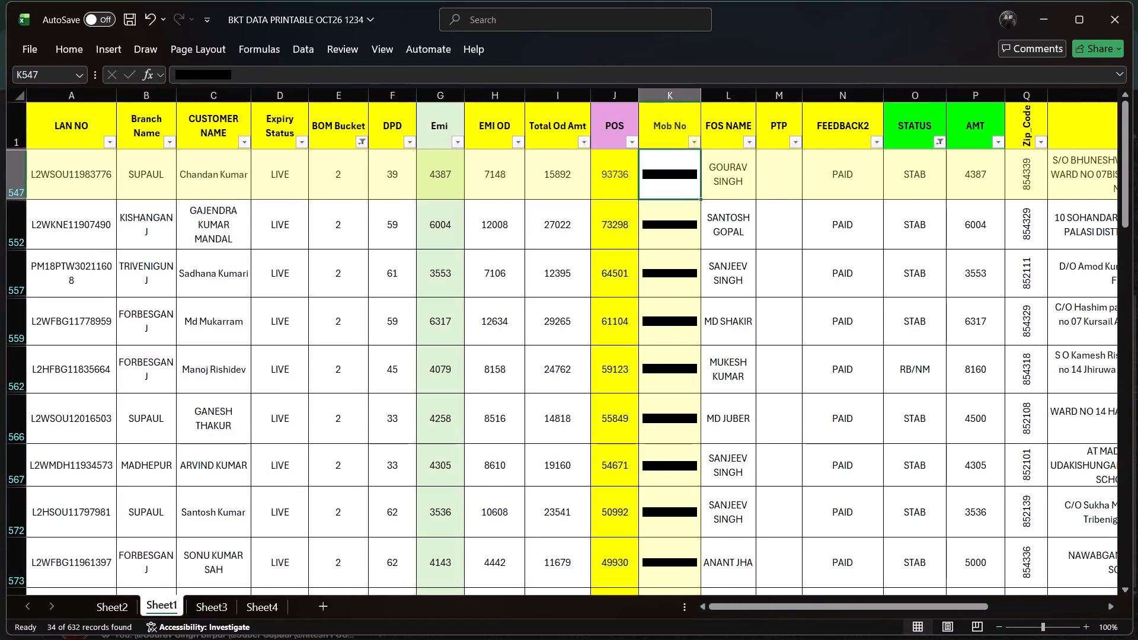
pyautogui.press('Right')
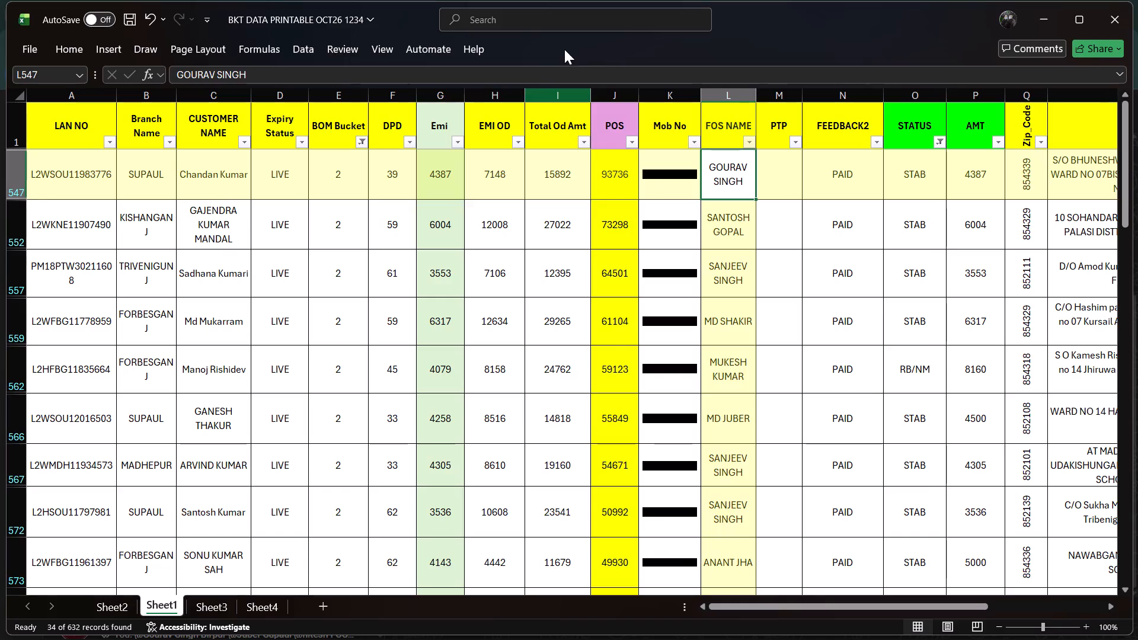
# Select the whole FEEDBACK2 column to check its count for the bucket 2 records.
pyautogui.click(848, 98)
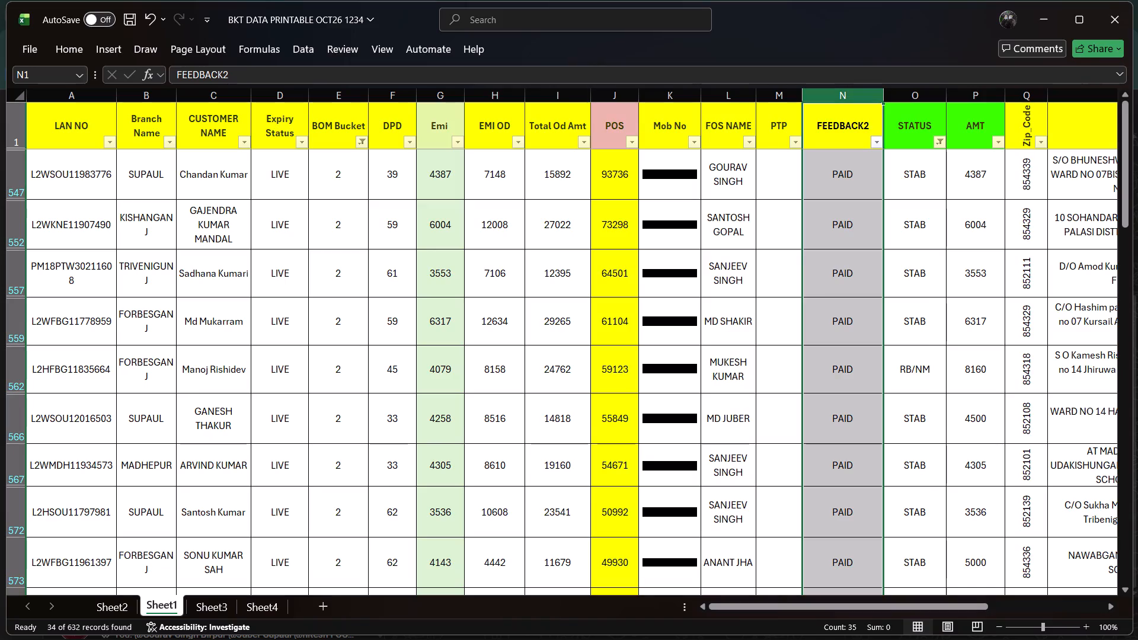
# Look through the filter choices of the FOS NAME column without applying a filter.
pyautogui.click(751, 139)
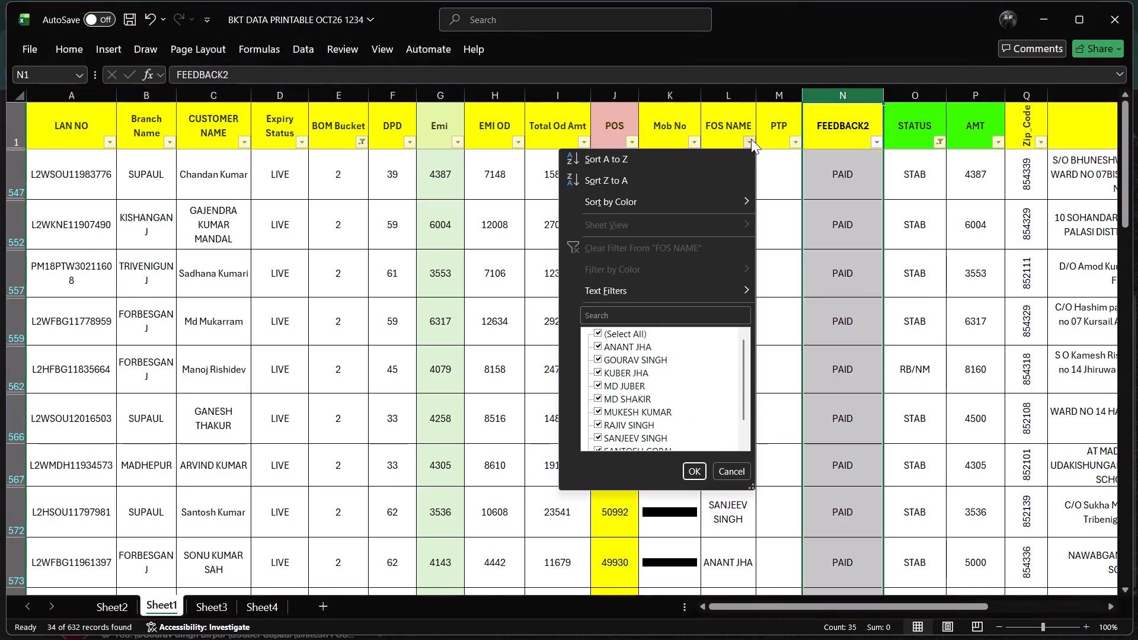
pyautogui.click(823, 335)
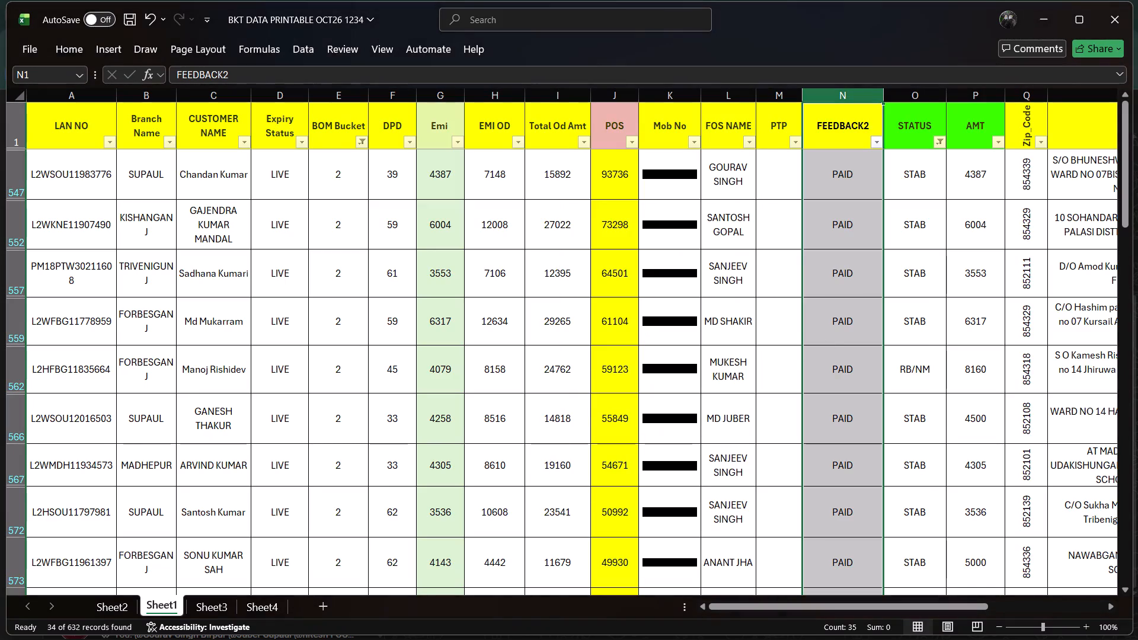
# Change the BOM Bucket filter to show only bucket 1 instead of bucket 2.
pyautogui.click(359, 143)
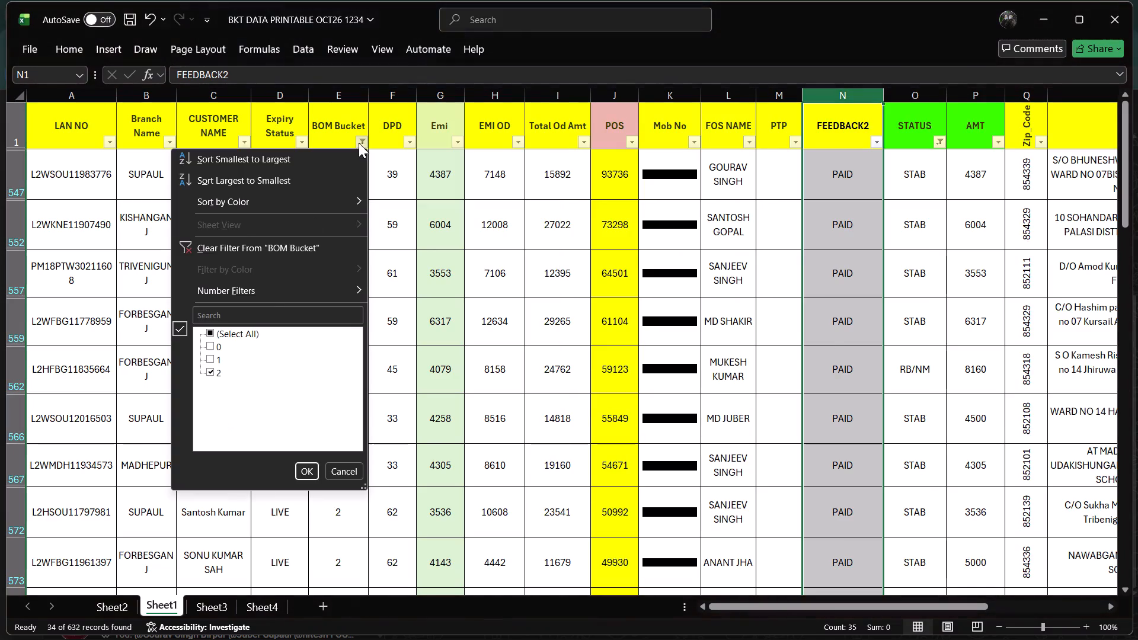
pyautogui.click(227, 360)
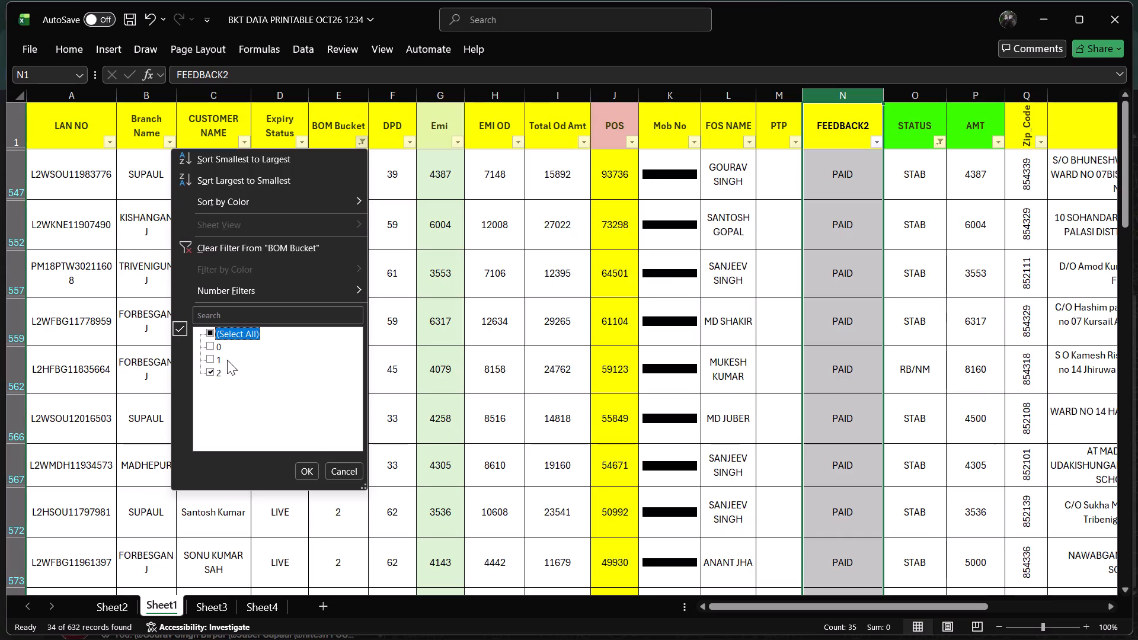
pyautogui.click(213, 356)
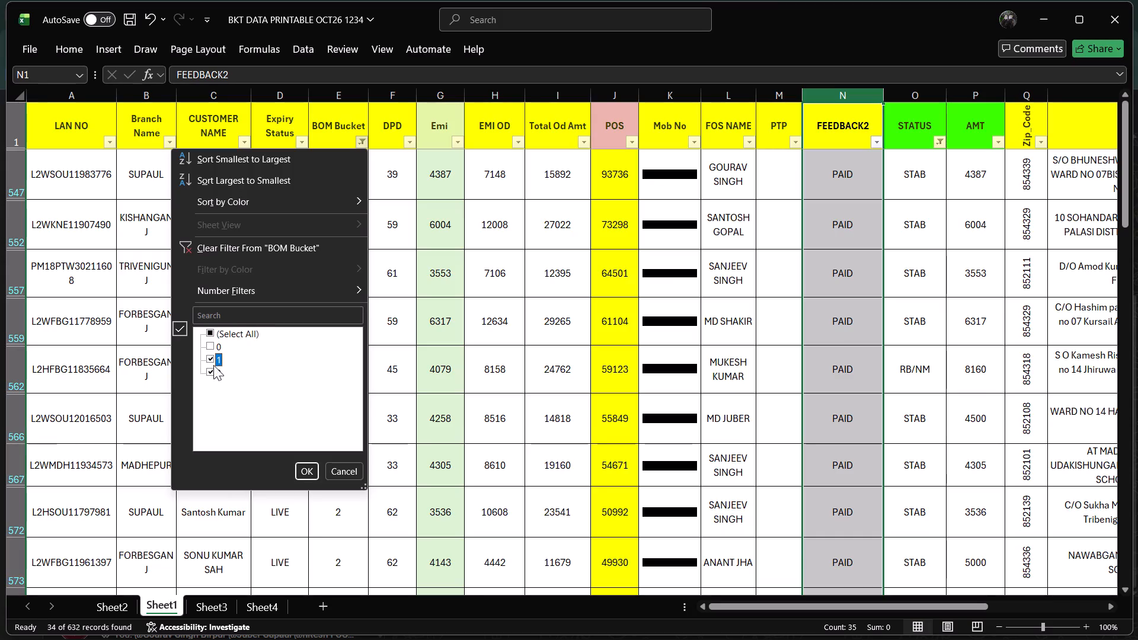
pyautogui.click(213, 371)
pyautogui.moveTo(213, 371); pyautogui.dragTo(306, 471)
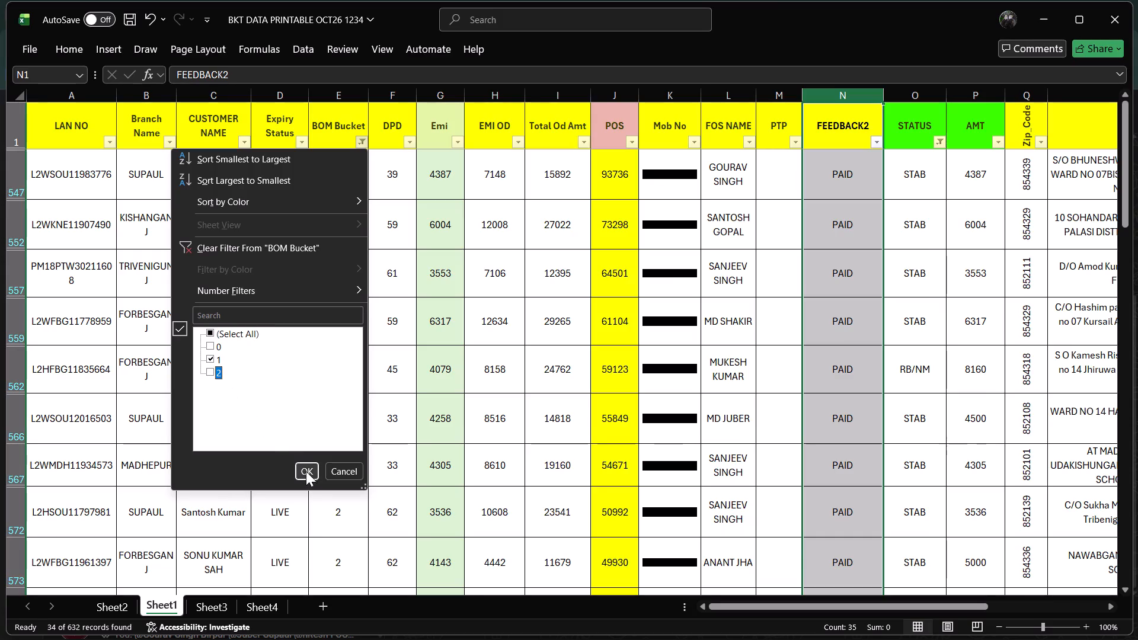
pyautogui.moveTo(306, 471); pyautogui.dragTo(309, 473)
pyautogui.click(309, 473)
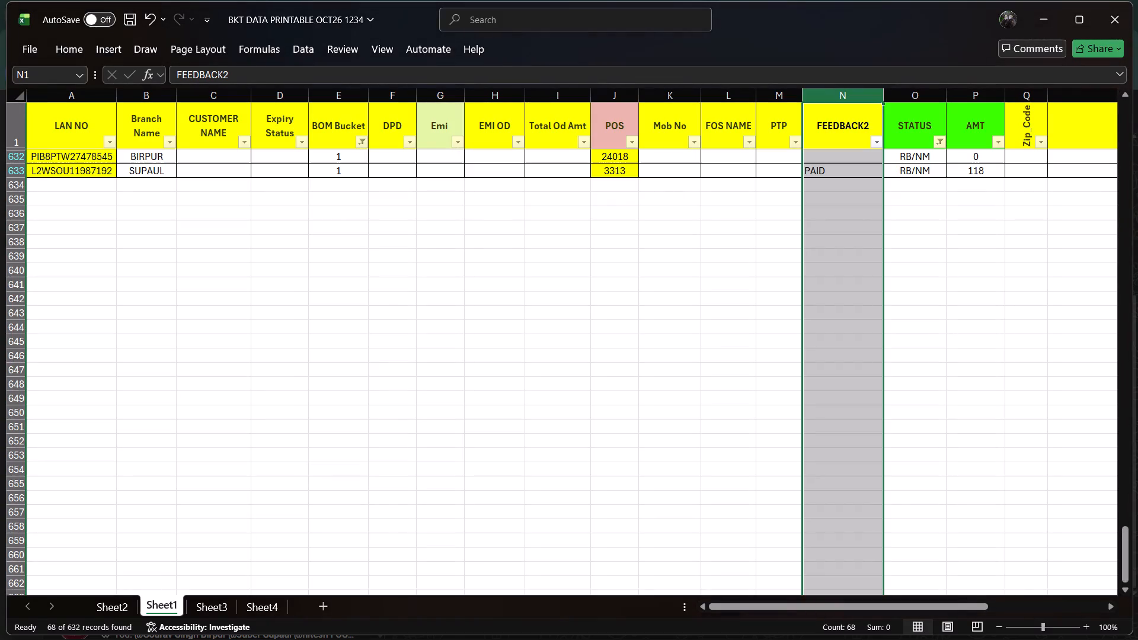
# Review the bucket 1 records from the start of the list, examining the first record across to its FEEDBACK2 entry.
pyautogui.press('Up')
pyautogui.press('Up')
pyautogui.press('Up')
pyautogui.press('Up')
pyautogui.press('Up')
pyautogui.press('Up')
pyautogui.press('Up')
pyautogui.press('Up')
pyautogui.press('Up')
pyautogui.press('Up')
pyautogui.press('Up')
pyautogui.press('Up')
pyautogui.press('Up')
pyautogui.press('Up')
pyautogui.press('Up')
pyautogui.press('Up')
pyautogui.press('Up')
pyautogui.press('Up')
pyautogui.press('Up')
pyautogui.press('Up')
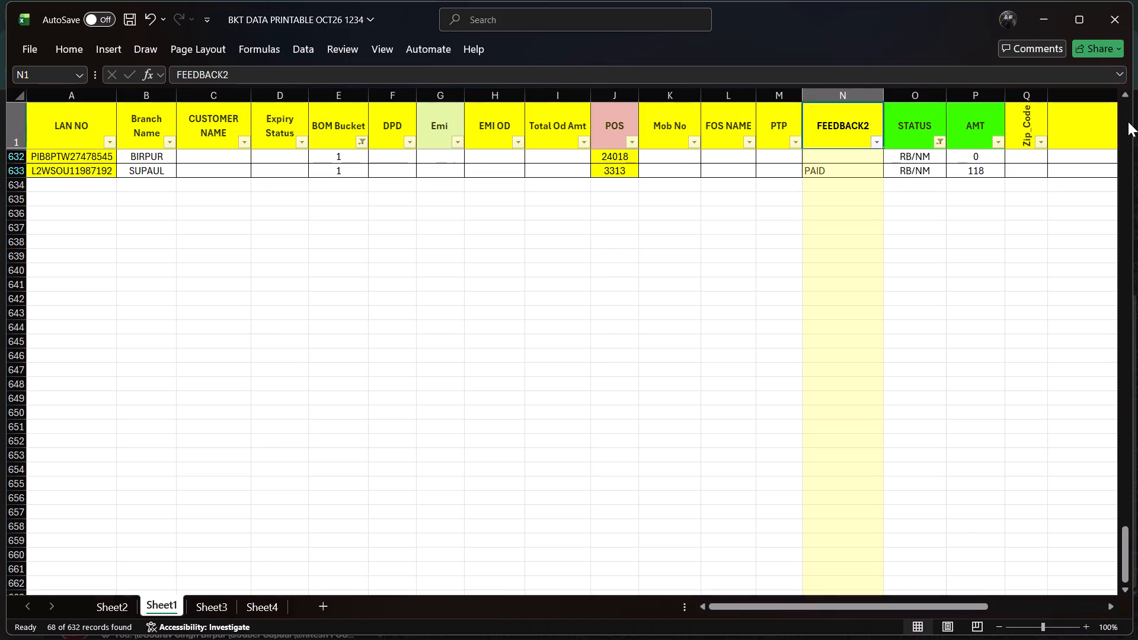
pyautogui.tripleClick(1126, 92)
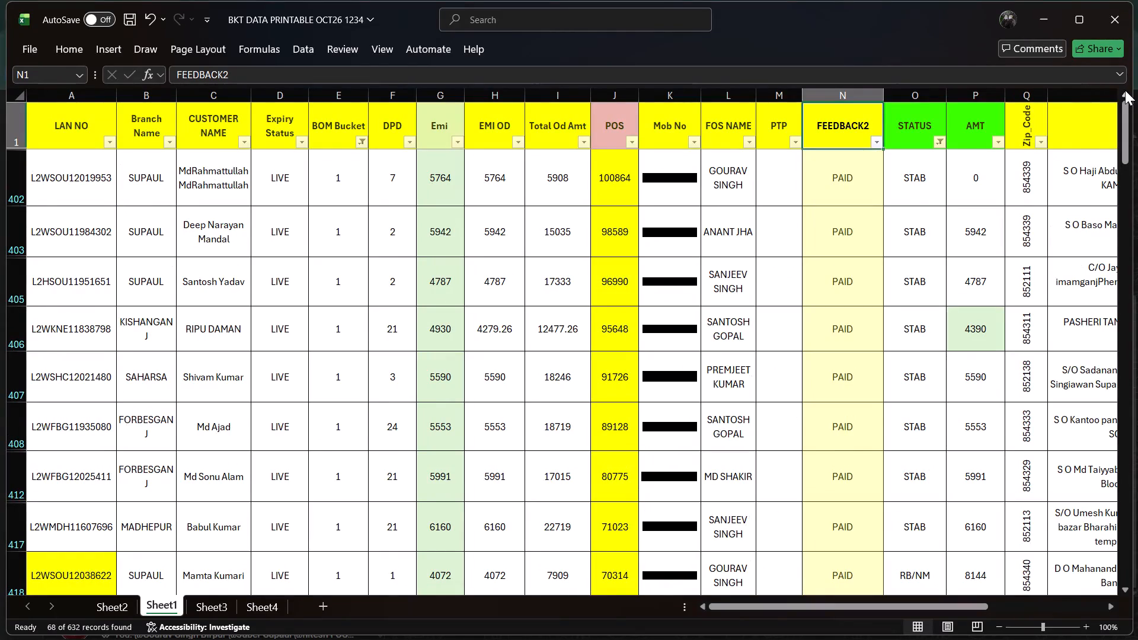
pyautogui.press('Left')
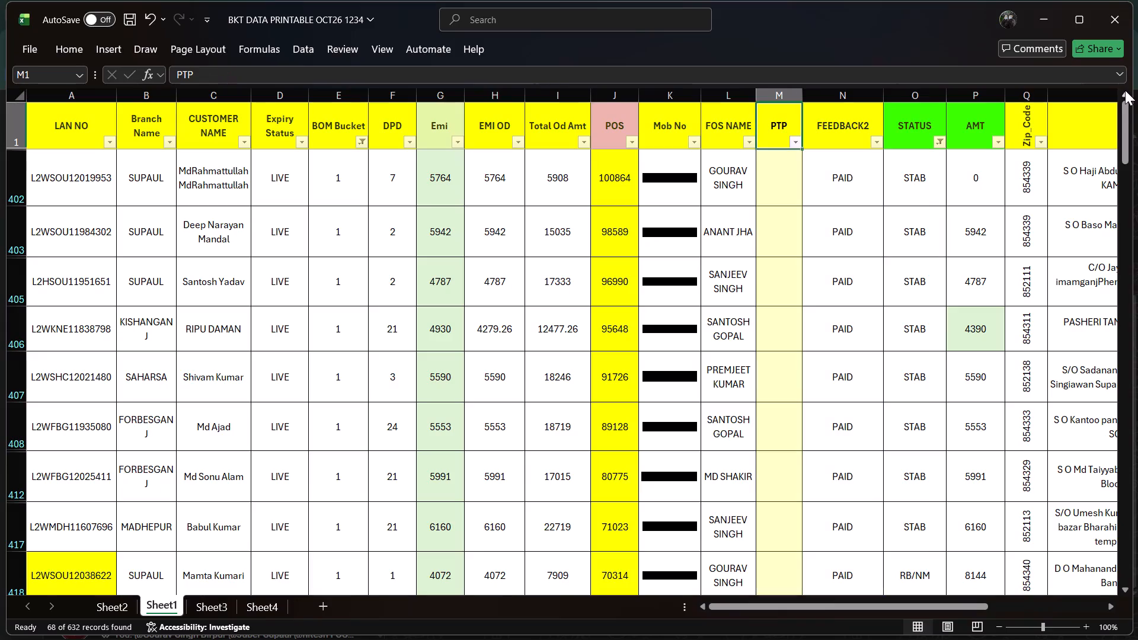
pyautogui.press('Left')
pyautogui.press('Left')
pyautogui.press('Left')
pyautogui.press('Down')
pyautogui.press('Right')
pyautogui.press('Right')
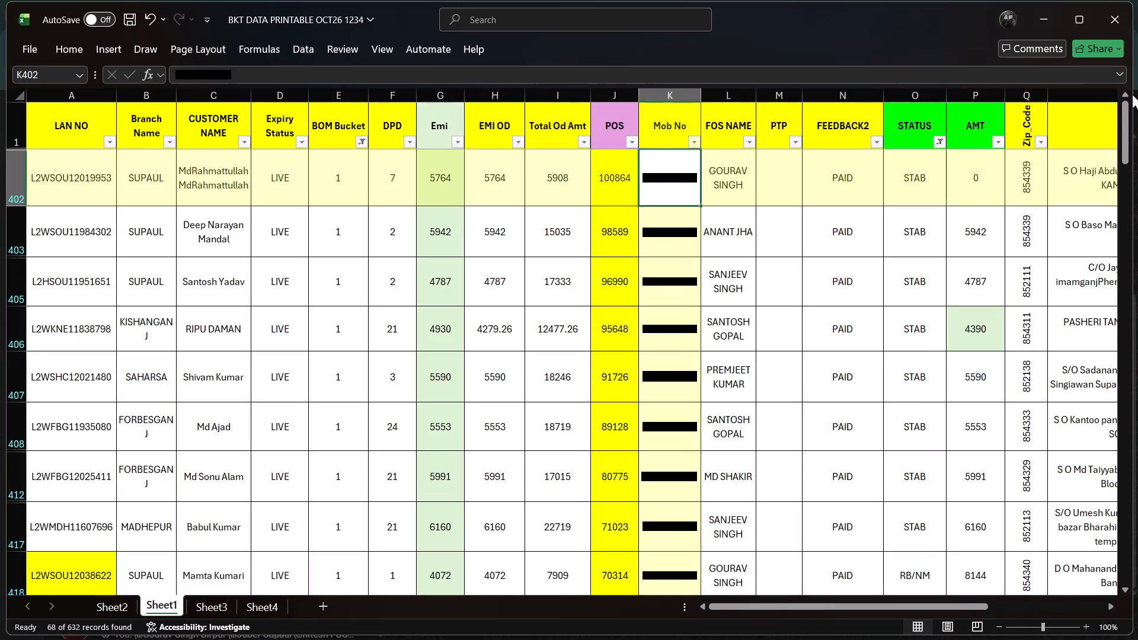
pyautogui.press('Right')
pyautogui.press('Right')
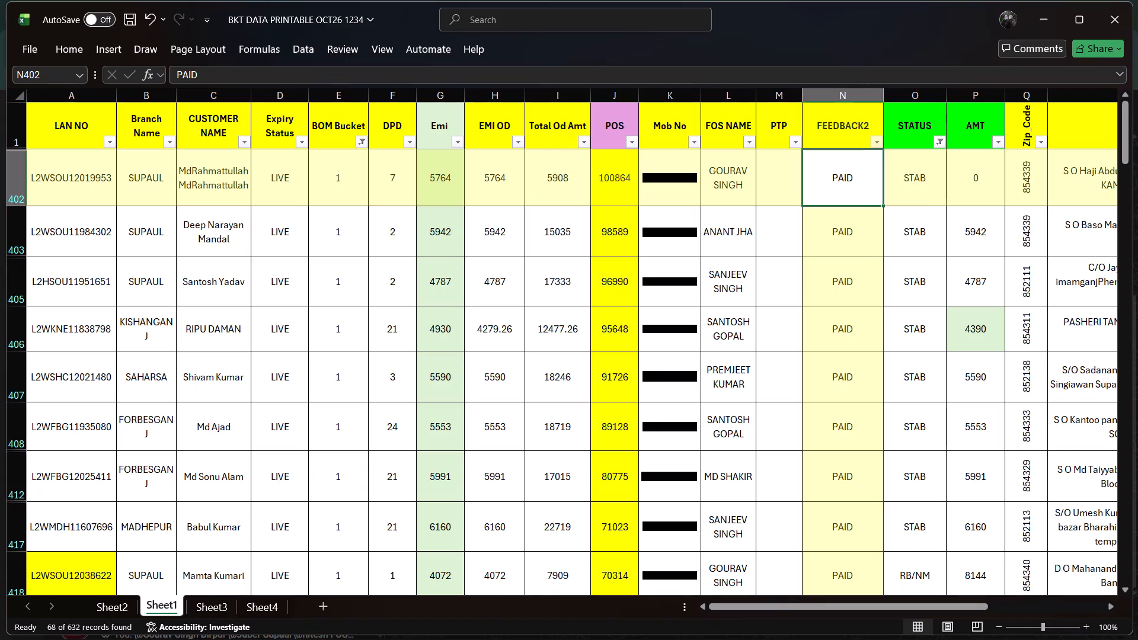
# Change the BOM Bucket filter to show only bucket 0 instead of bucket 1.
pyautogui.click(365, 145)
pyautogui.click(225, 345)
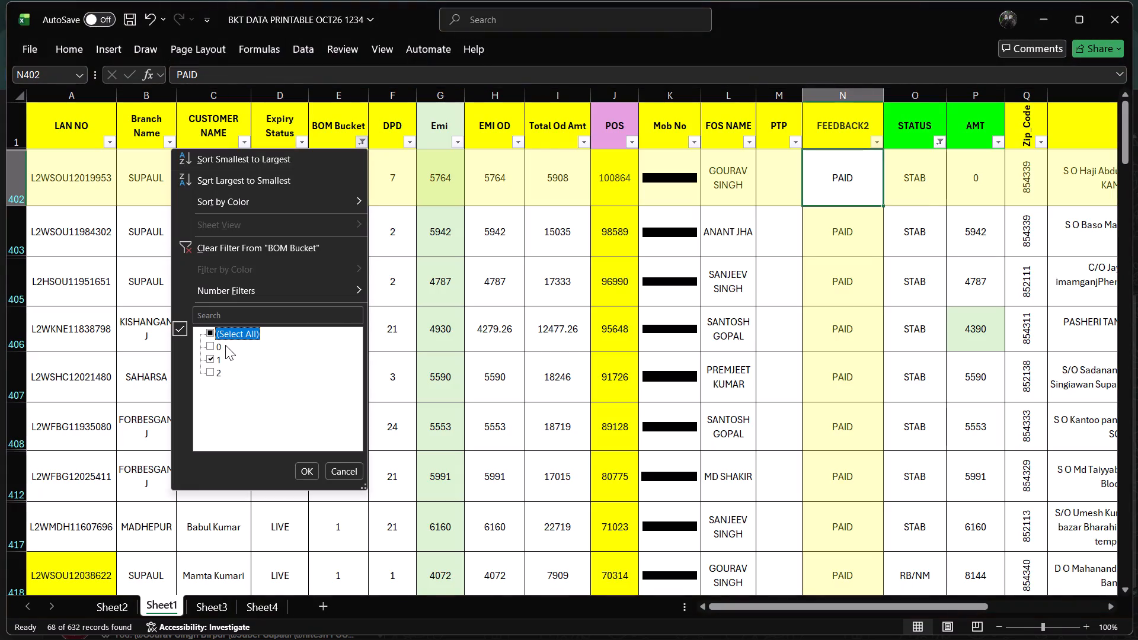
pyautogui.click(218, 348)
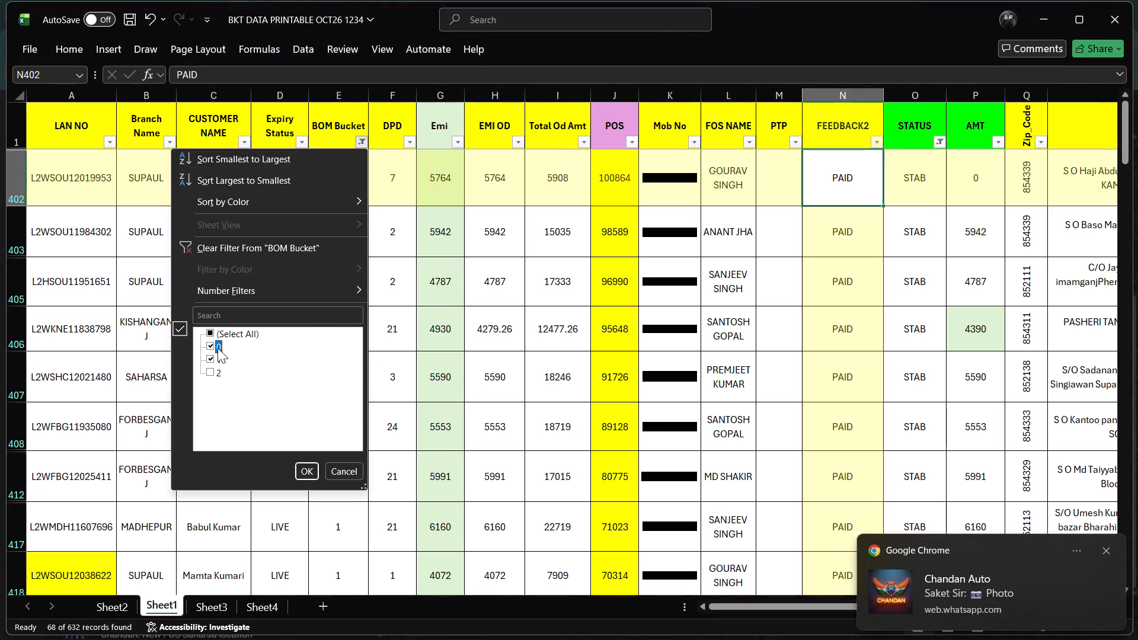
pyautogui.click(216, 356)
pyautogui.click(302, 464)
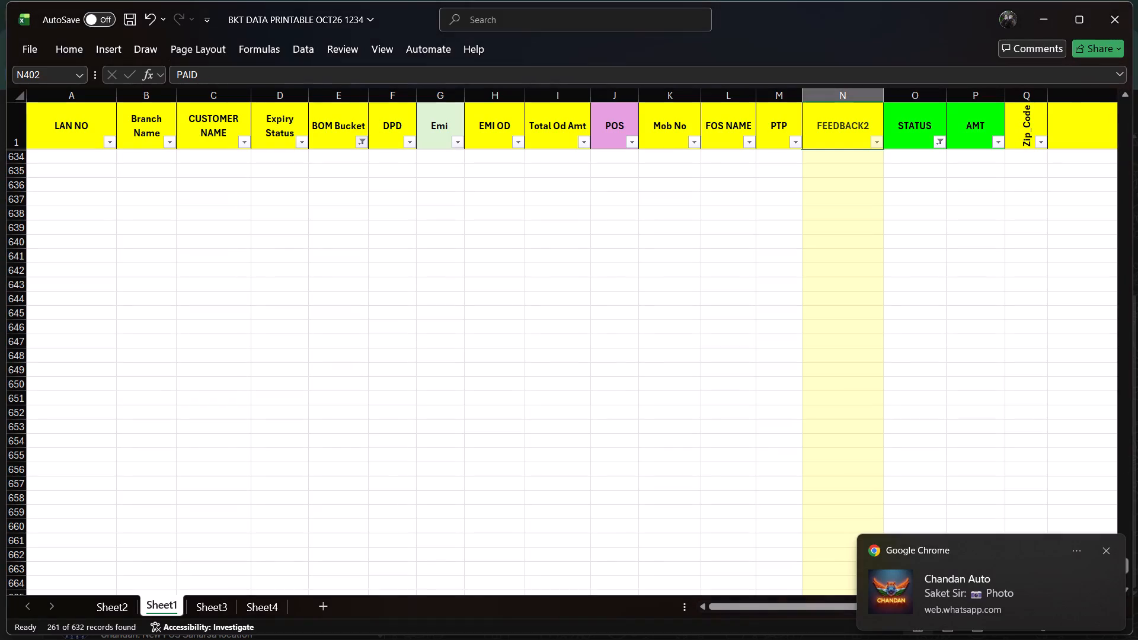
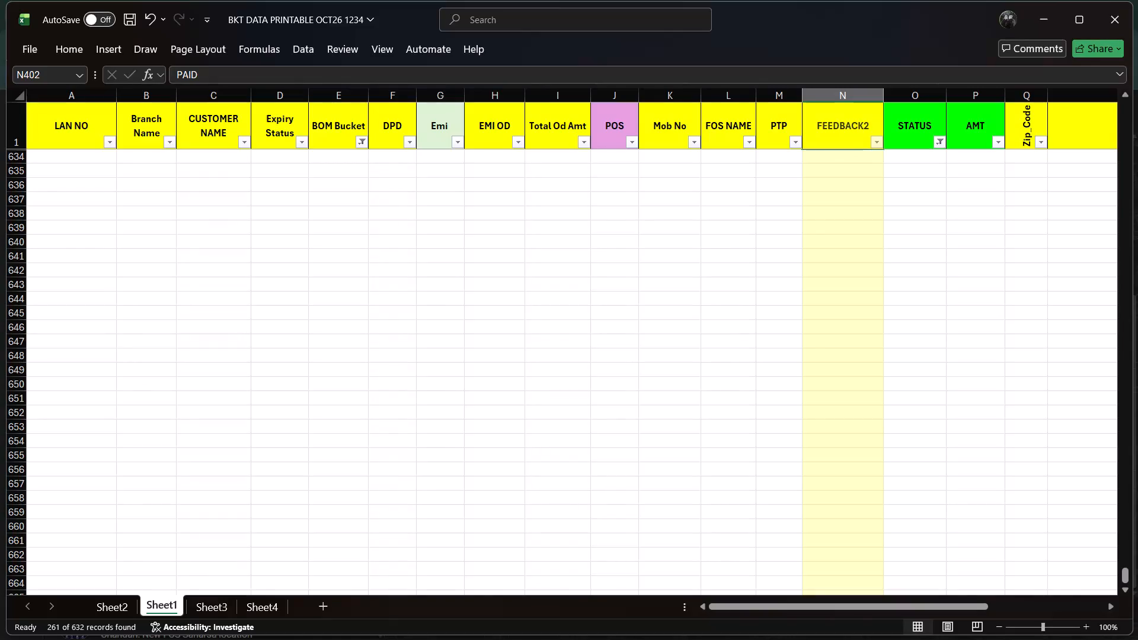
# Look over the bucket 0 records from the start of the list and remove all filters from the table.
pyautogui.click(1126, 96)
pyautogui.moveTo(1126, 96); pyautogui.dragTo(1126, 97)
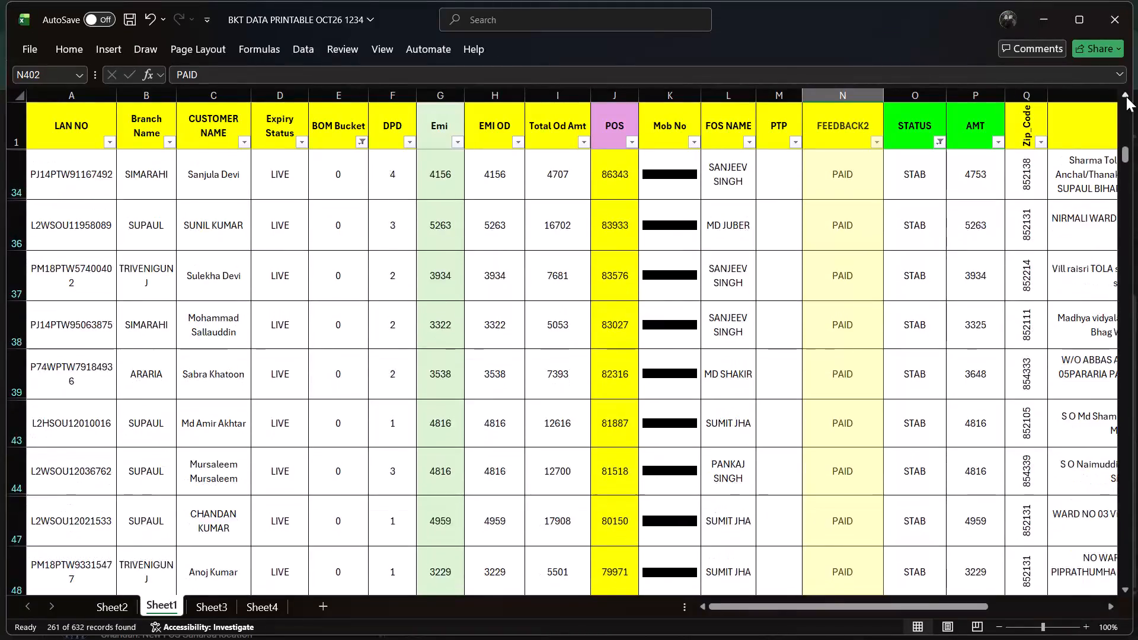
pyautogui.moveTo(1126, 97); pyautogui.dragTo(1127, 97)
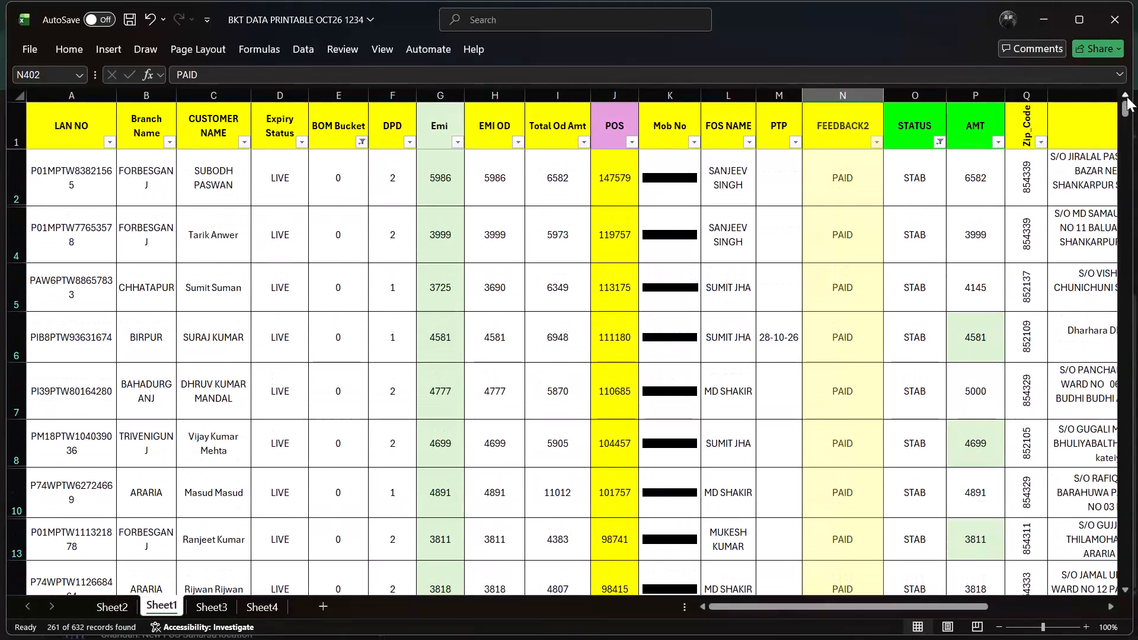
pyautogui.moveTo(1127, 97); pyautogui.dragTo(970, 377)
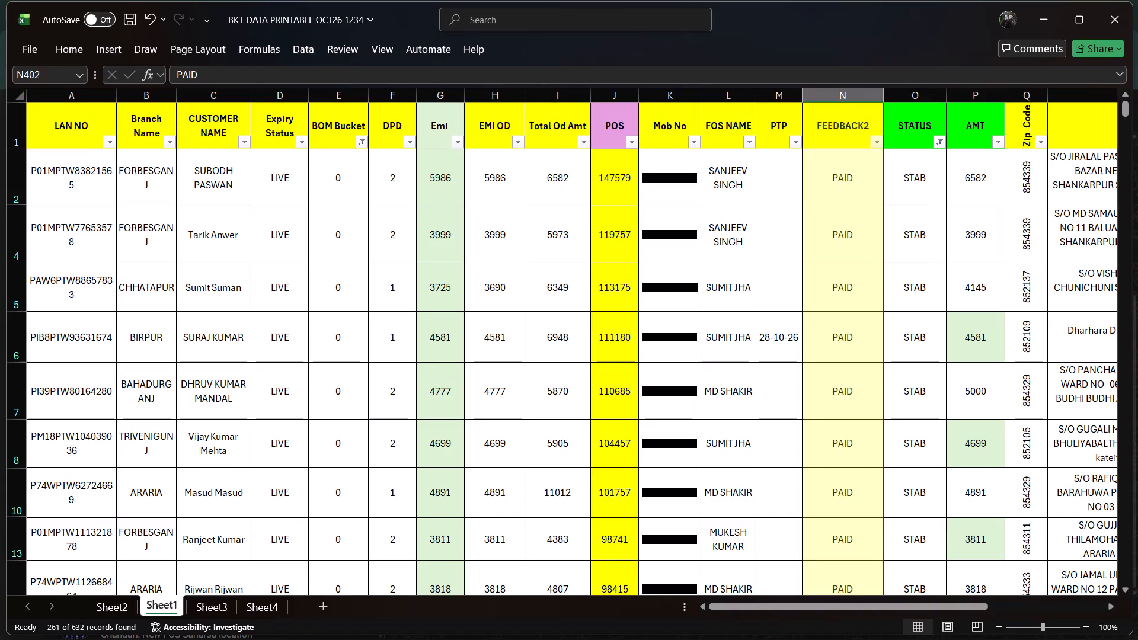
pyautogui.hotkey('ctrl', 'shift', 'l')
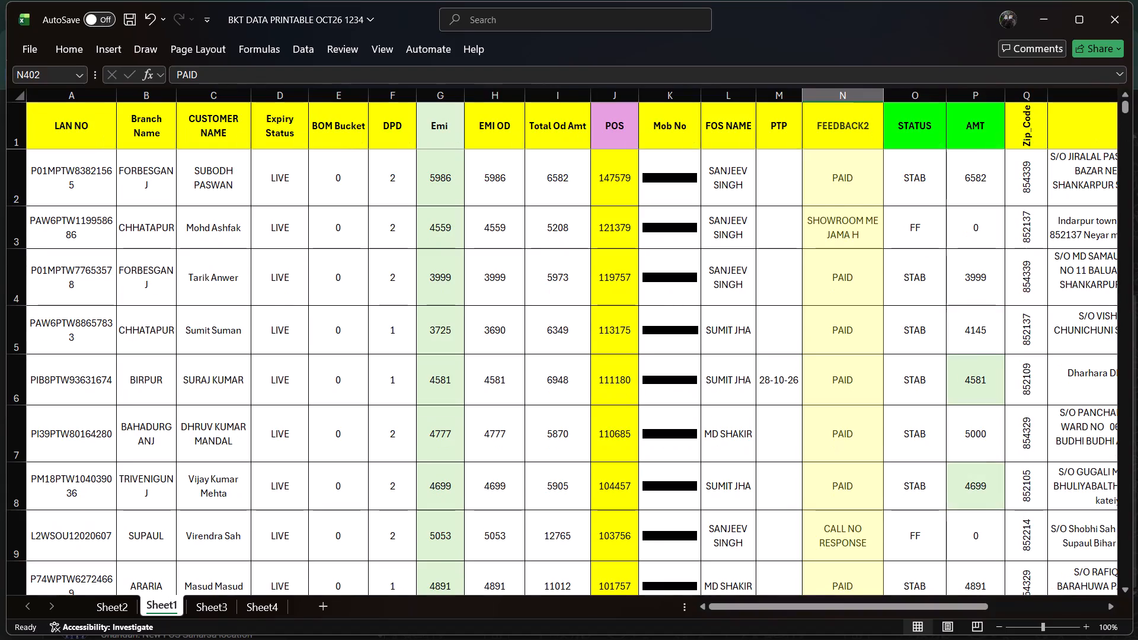
# Turn the header row filters back on with the STATUS header cell selected.
pyautogui.click(842, 177)
pyautogui.press('Up')
pyautogui.press('Up')
pyautogui.press('Up')
pyautogui.press('Up')
pyautogui.press('Up')
pyautogui.press('Up')
pyautogui.press('Up')
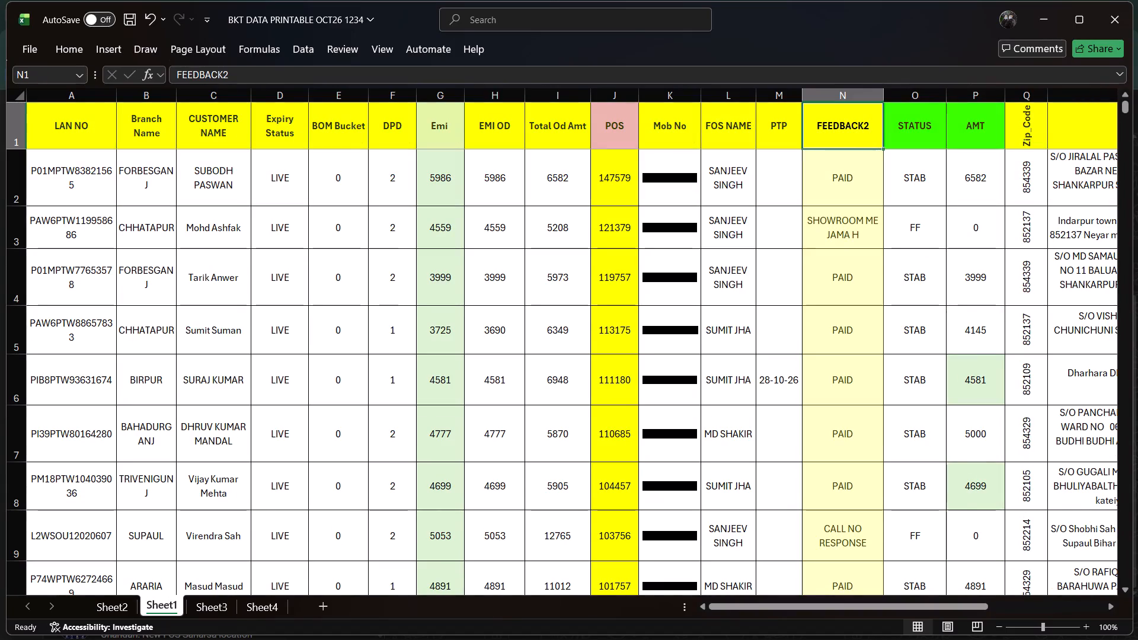
pyautogui.press('Right')
pyautogui.press('Right')
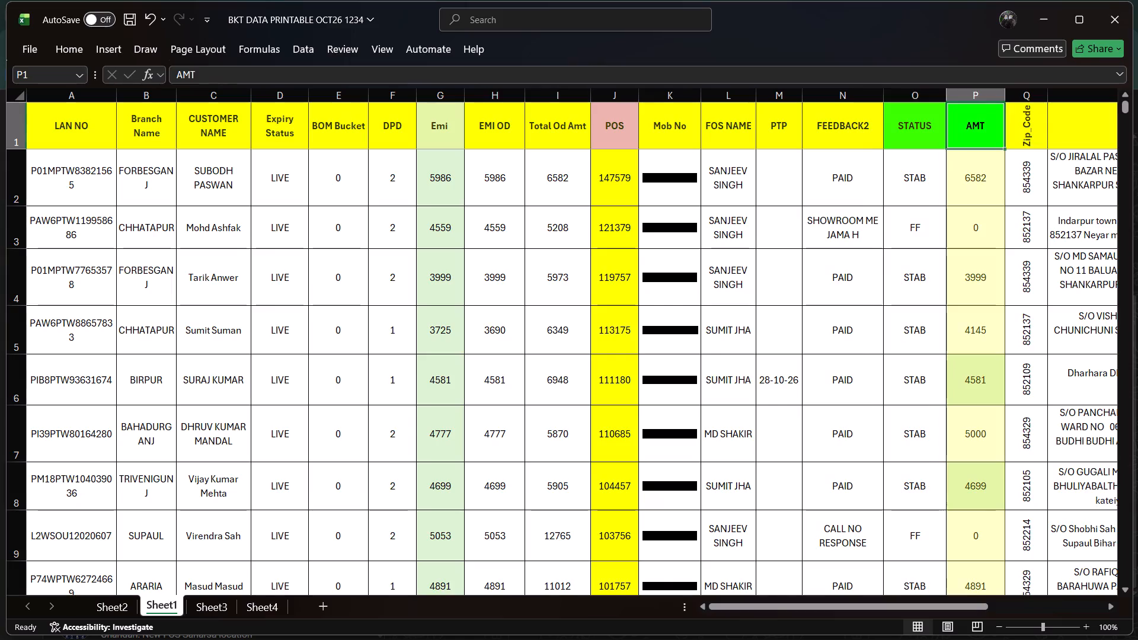
pyautogui.press('Left')
pyautogui.hotkey('ctrl', 'shift', 'l')
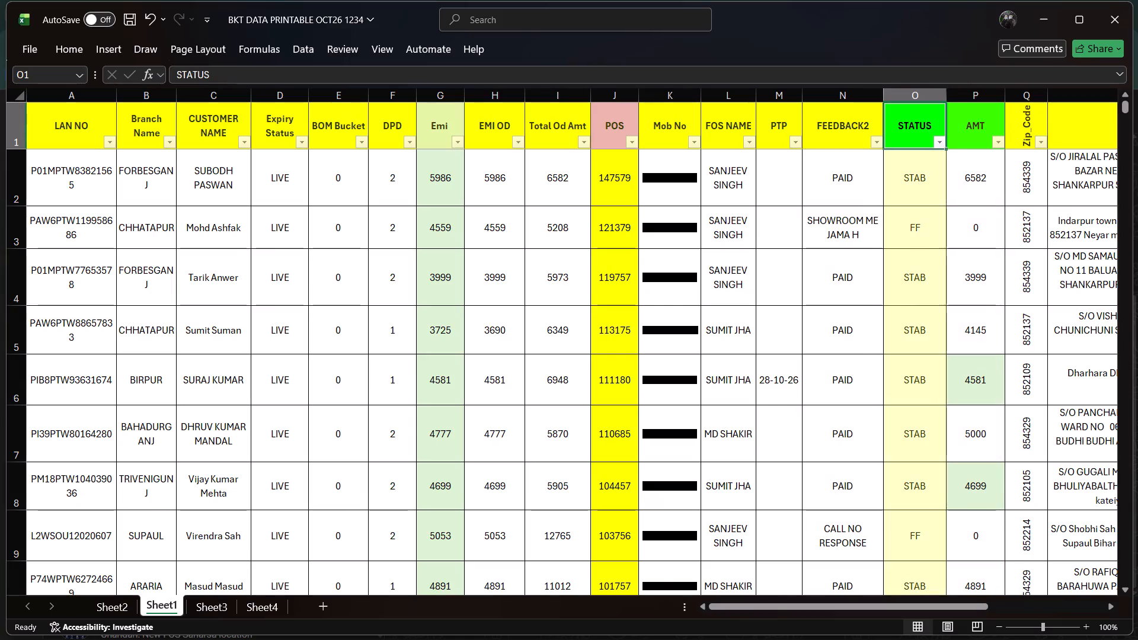
# Filter the STATUS column to show only the FF records.
pyautogui.click(941, 146)
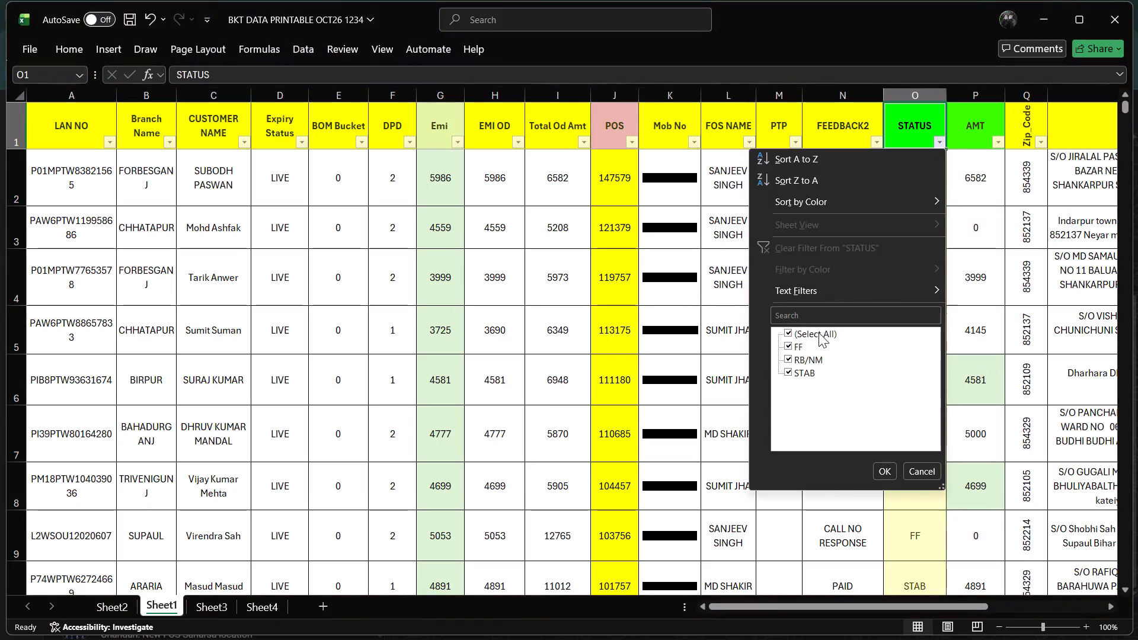
pyautogui.click(818, 335)
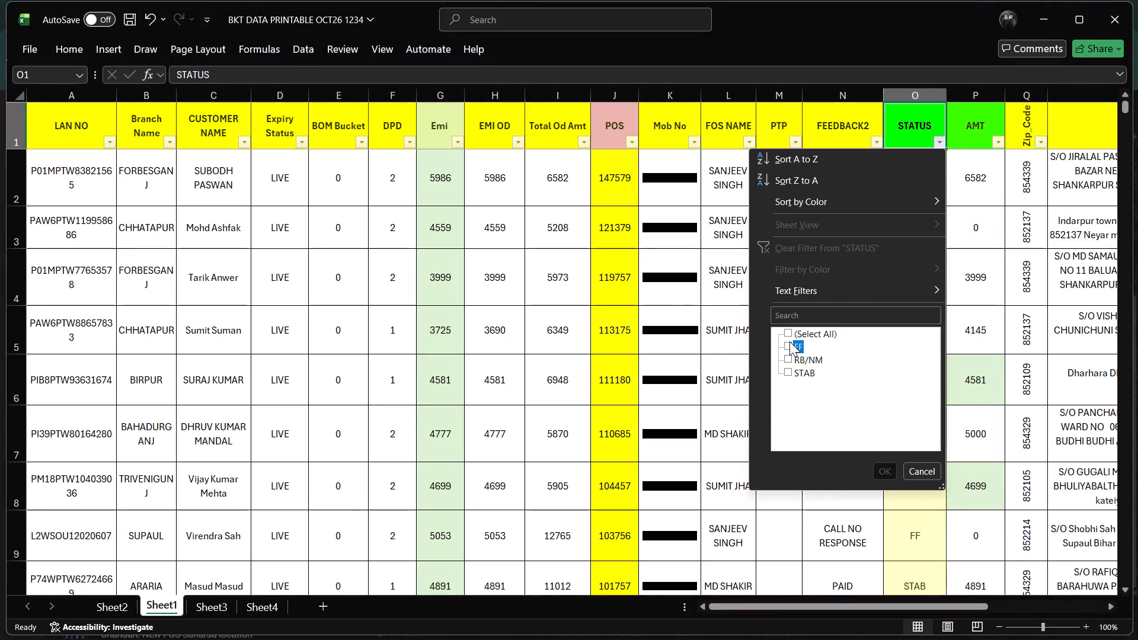
pyautogui.click(789, 341)
pyautogui.click(882, 473)
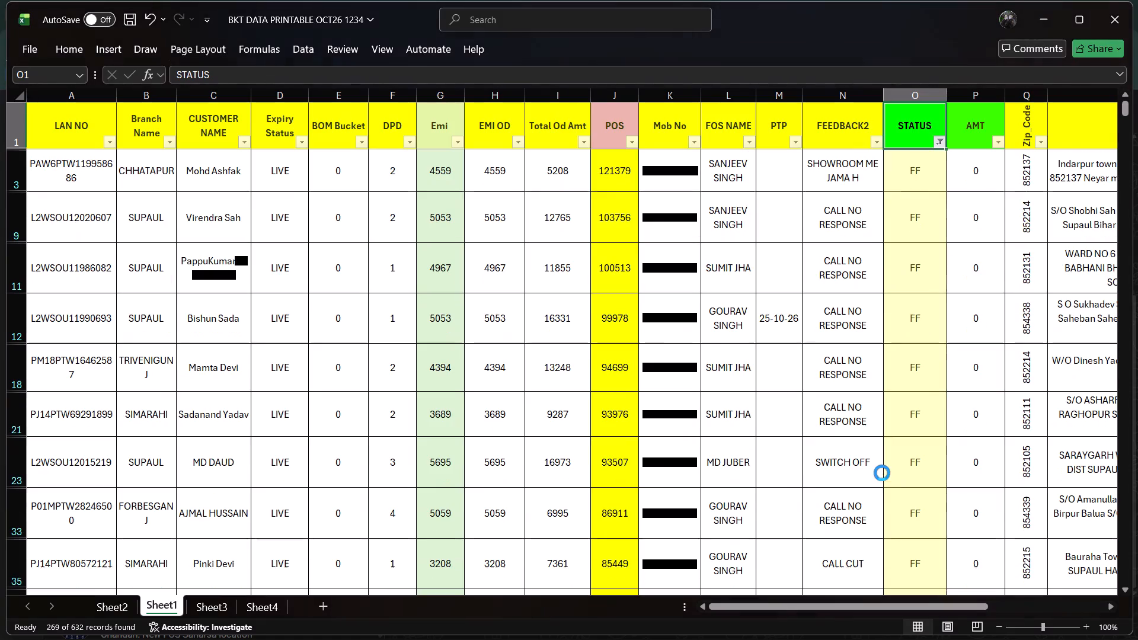
pyautogui.press('Up')
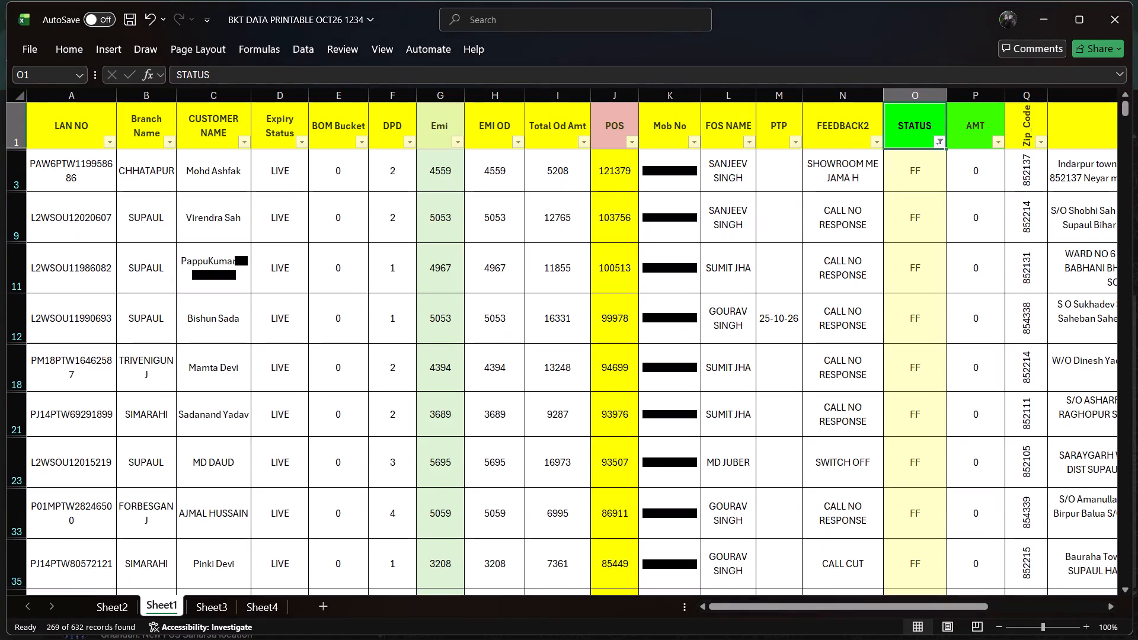
pyautogui.press('Up')
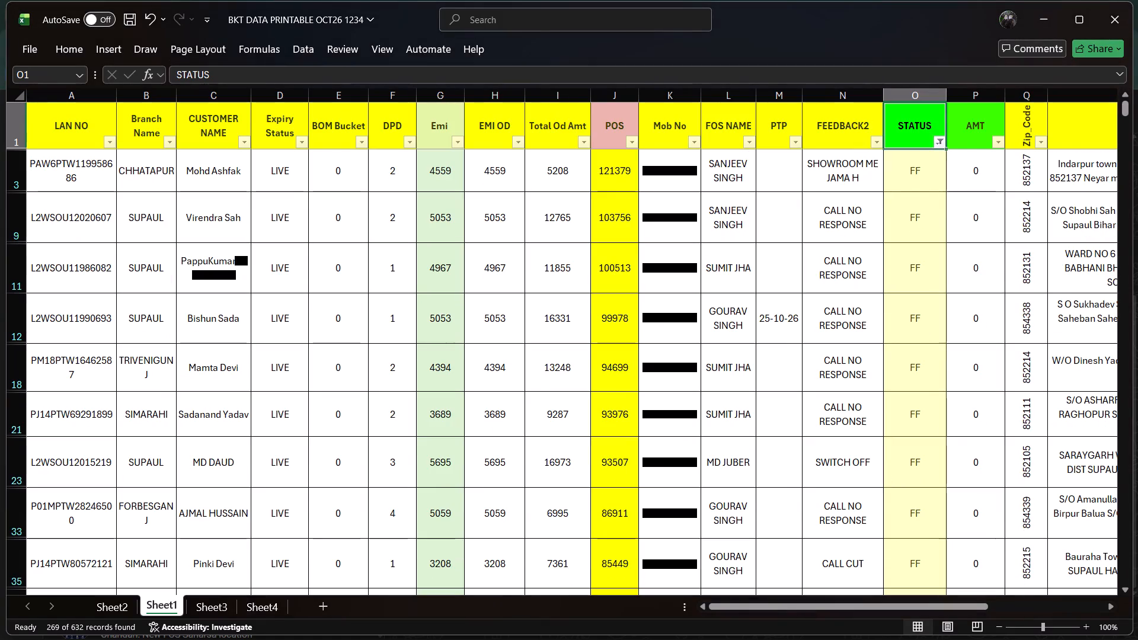
# Examine the first FF record field by field from LAN NO across to Asset Description.
pyautogui.click(69, 174)
pyautogui.press('Right')
pyautogui.press('Right')
pyautogui.press('Right')
pyautogui.press('Right')
pyautogui.press('Right')
pyautogui.press('Right')
pyautogui.press('Right')
pyautogui.press('Right')
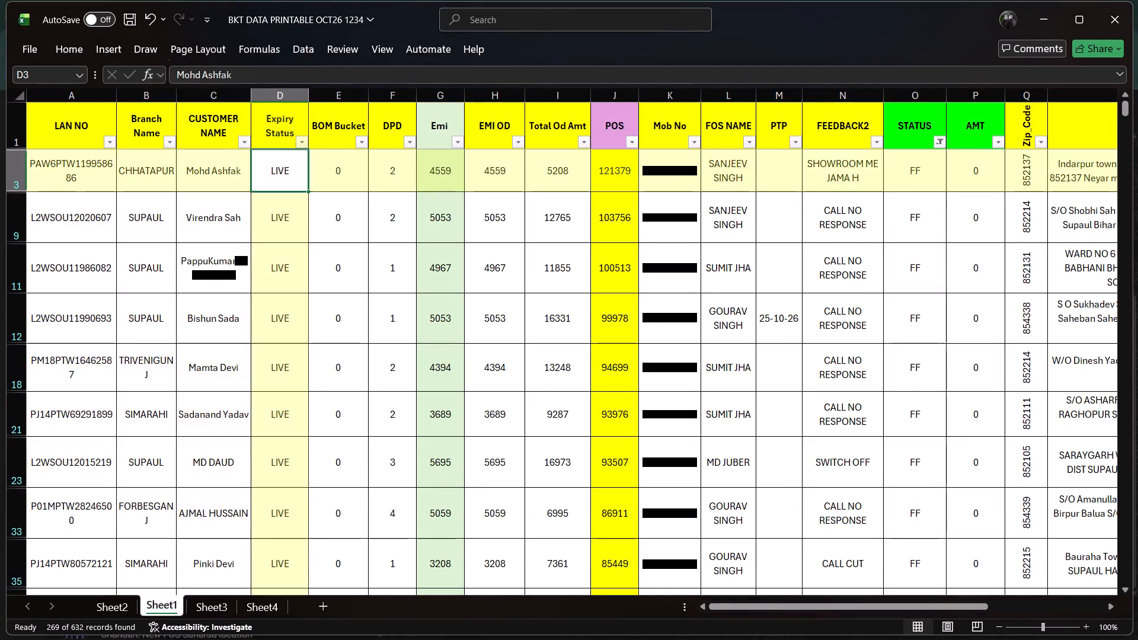
pyautogui.press('Right')
pyautogui.press('Right')
pyautogui.press('Right')
pyautogui.press('Right')
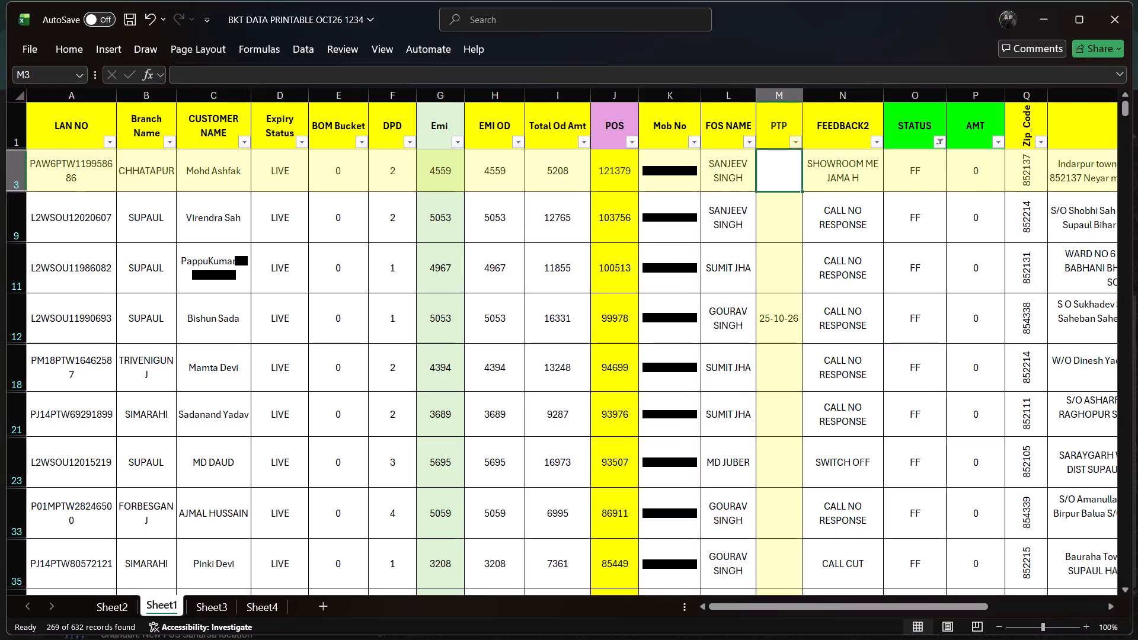
pyautogui.press('Right')
pyautogui.press('Right')
pyautogui.press('Right')
pyautogui.press('Right')
pyautogui.press('Right')
pyautogui.press('Right')
pyautogui.press('Right')
pyautogui.press('Right')
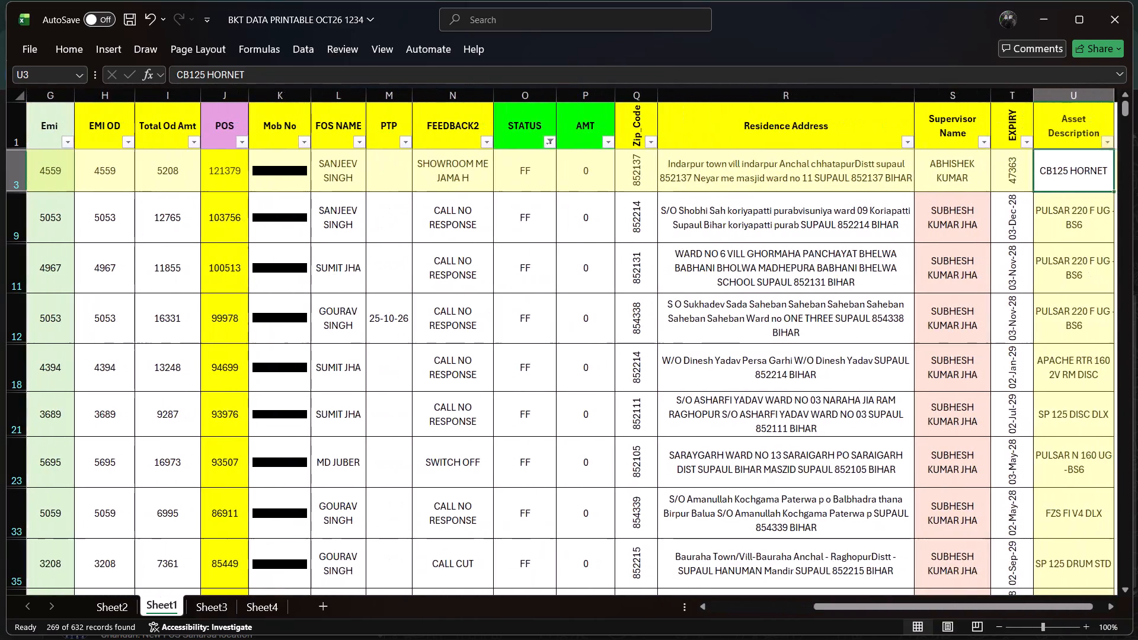
# Go back to the same record's LAN NO and examine its fields again up to STATUS.
pyautogui.press('Left')
pyautogui.press('Left')
pyautogui.press('Left')
pyautogui.press('Left')
pyautogui.press('Left')
pyautogui.press('Left')
pyautogui.press('Left')
pyautogui.press('Left')
pyautogui.press('Left')
pyautogui.press('Left')
pyautogui.press('Left')
pyautogui.press('Left')
pyautogui.press('Left')
pyautogui.press('Left')
pyautogui.press('Left')
pyautogui.press('Left')
pyautogui.press('Left')
pyautogui.press('Left')
pyautogui.press('Left')
pyautogui.press('Left')
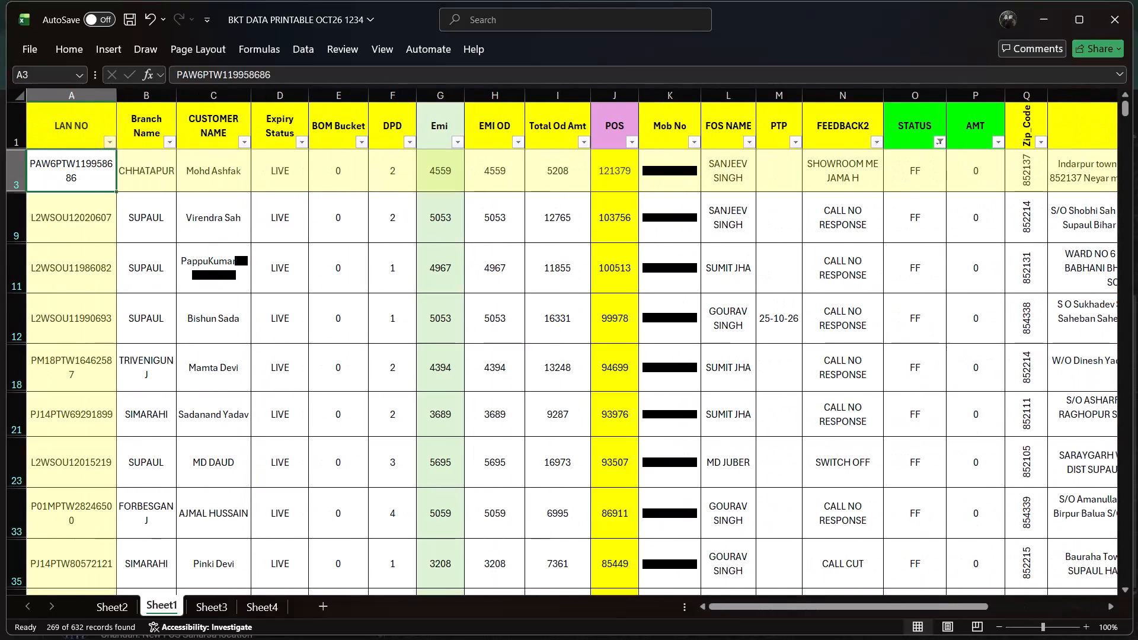
pyautogui.press('Right')
pyautogui.press('Right')
pyautogui.press('Right')
pyautogui.press('Right')
pyautogui.press('Right')
pyautogui.press('Right')
pyautogui.press('Right')
pyautogui.press('Right')
pyautogui.press('Right')
pyautogui.press('Right')
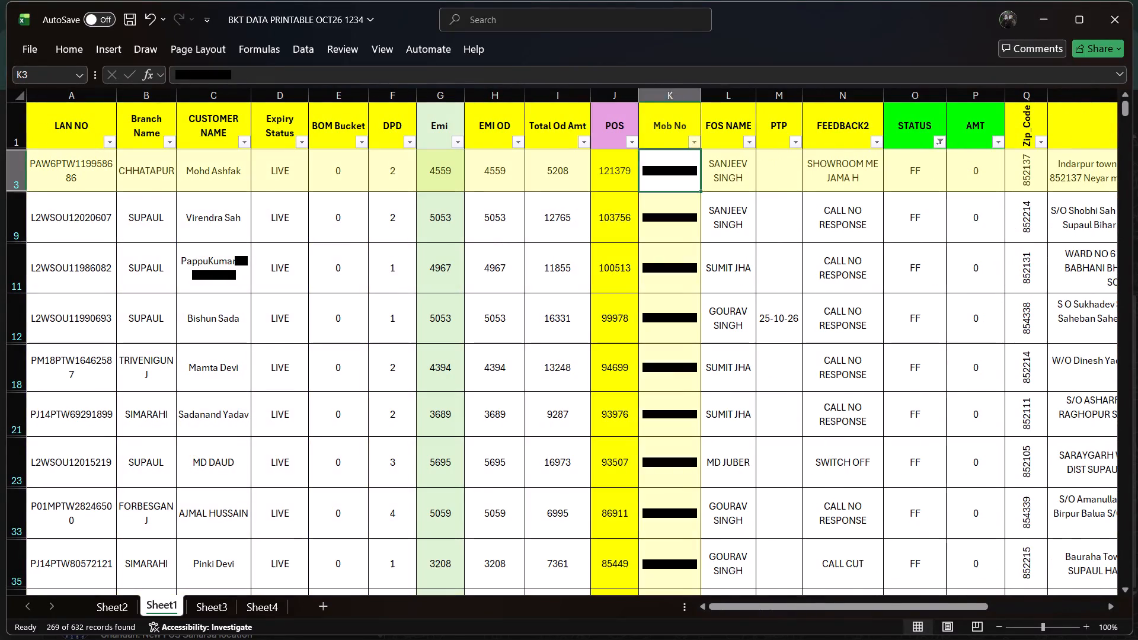
pyautogui.press('Right')
pyautogui.press('Right')
pyautogui.press('Right')
pyautogui.press('Right')
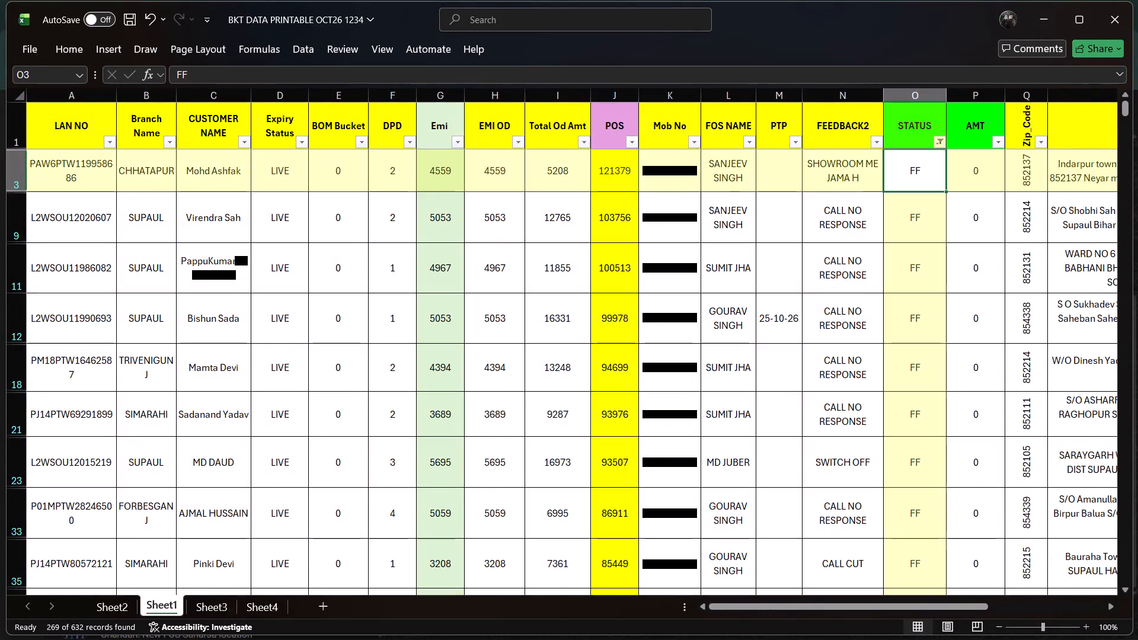
# Review the FF records down the STATUS column to the end of the list.
pyautogui.press('Down')
pyautogui.press('Down')
pyautogui.press('Down')
pyautogui.press('Down')
pyautogui.press('Down')
pyautogui.press('Down')
pyautogui.press('Down')
pyautogui.press('Down')
pyautogui.press('Down')
pyautogui.press('Down')
pyautogui.press('Down')
pyautogui.press('Down')
pyautogui.press('Down')
pyautogui.press('Down')
pyautogui.press('Down')
pyautogui.press('Down')
pyautogui.press('Down')
pyautogui.press('Down')
pyautogui.press('Down')
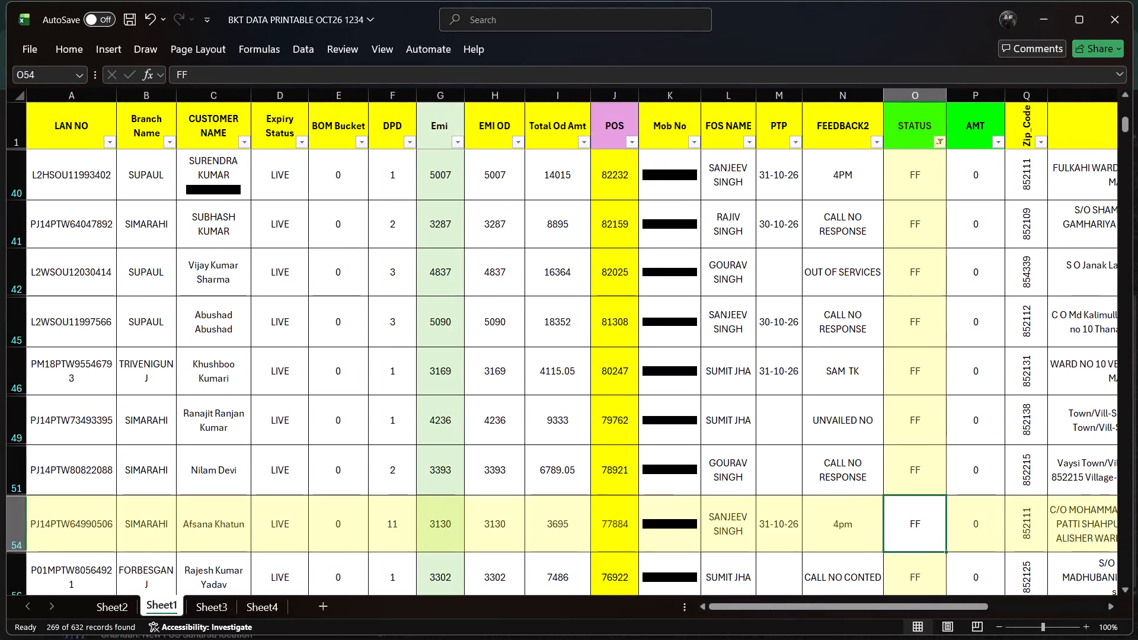
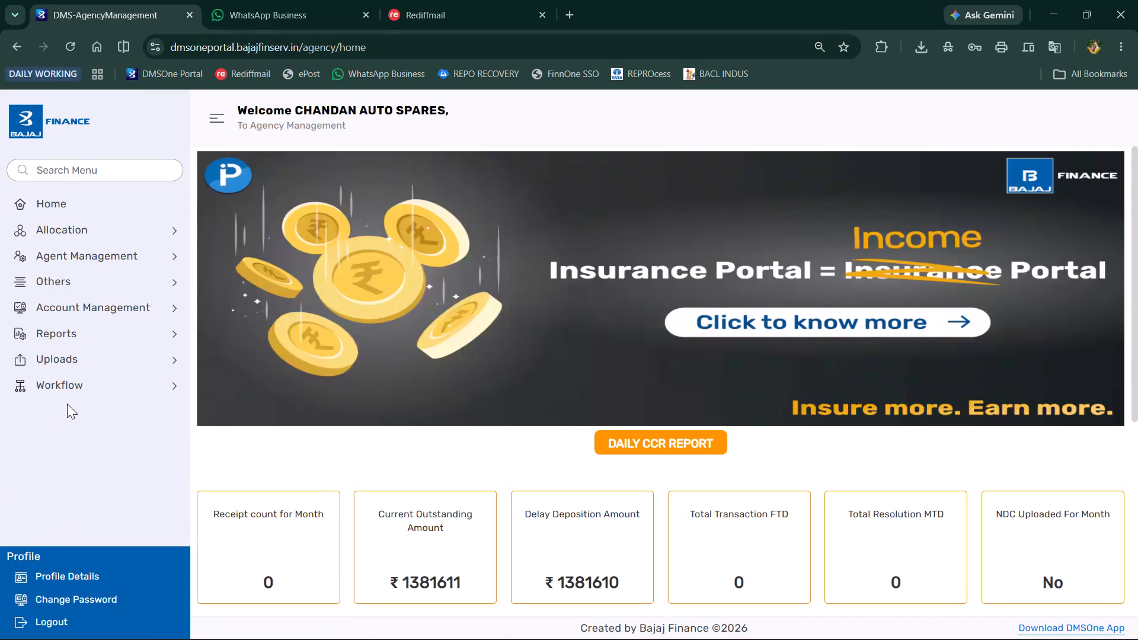
# Open Agency Receipting in the agency portal and look up the loan case with the copied LAN number.
pyautogui.click(68, 389)
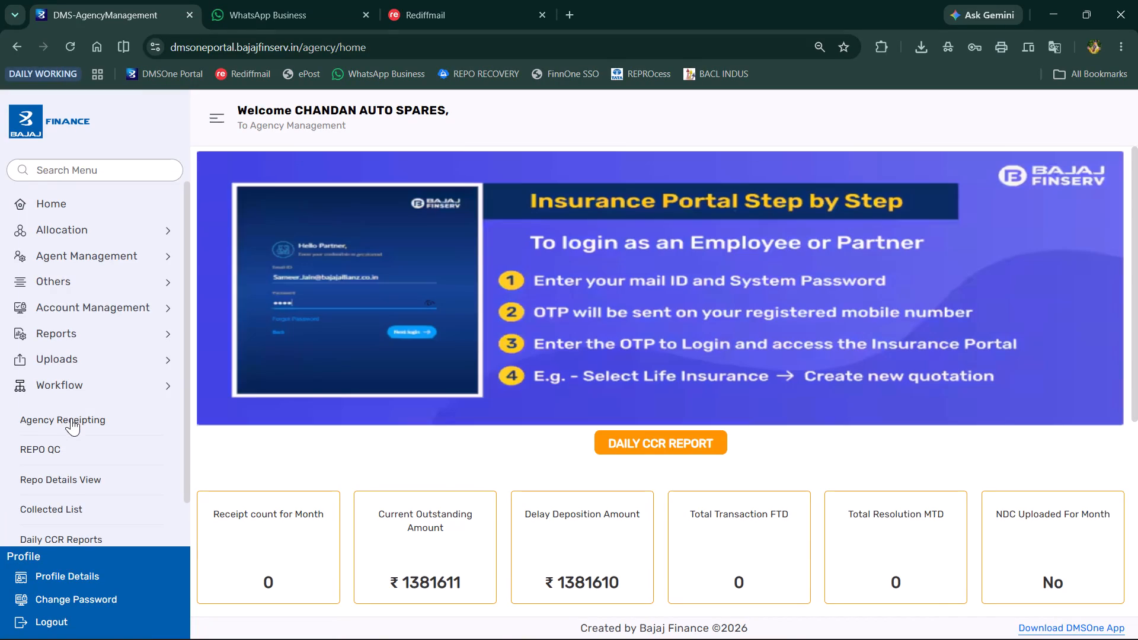
pyautogui.click(71, 418)
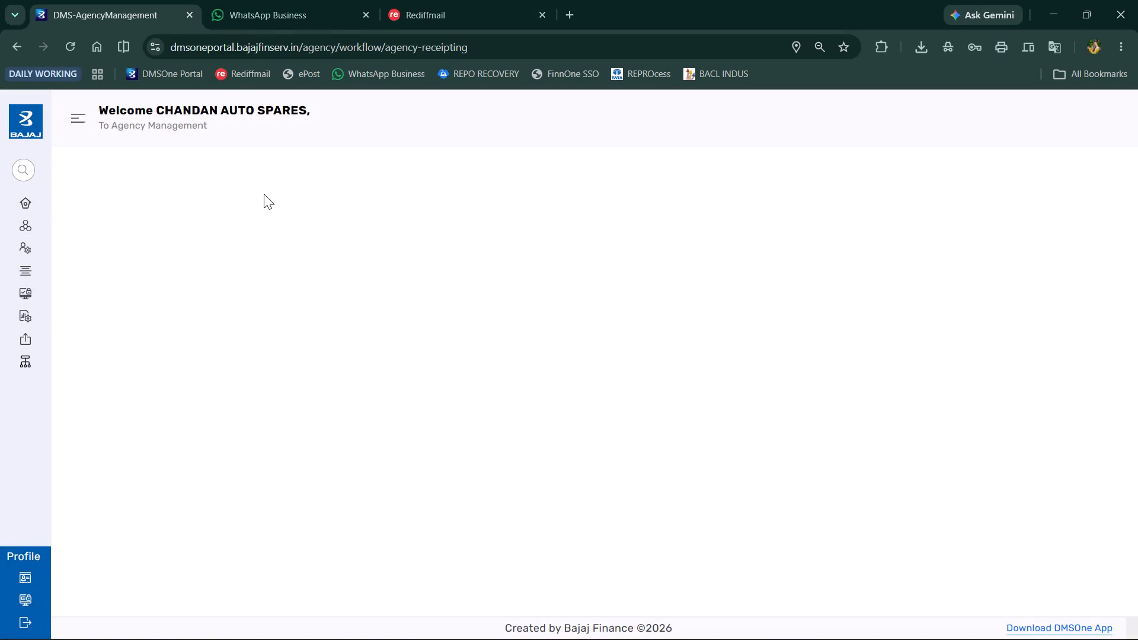
pyautogui.click(140, 173)
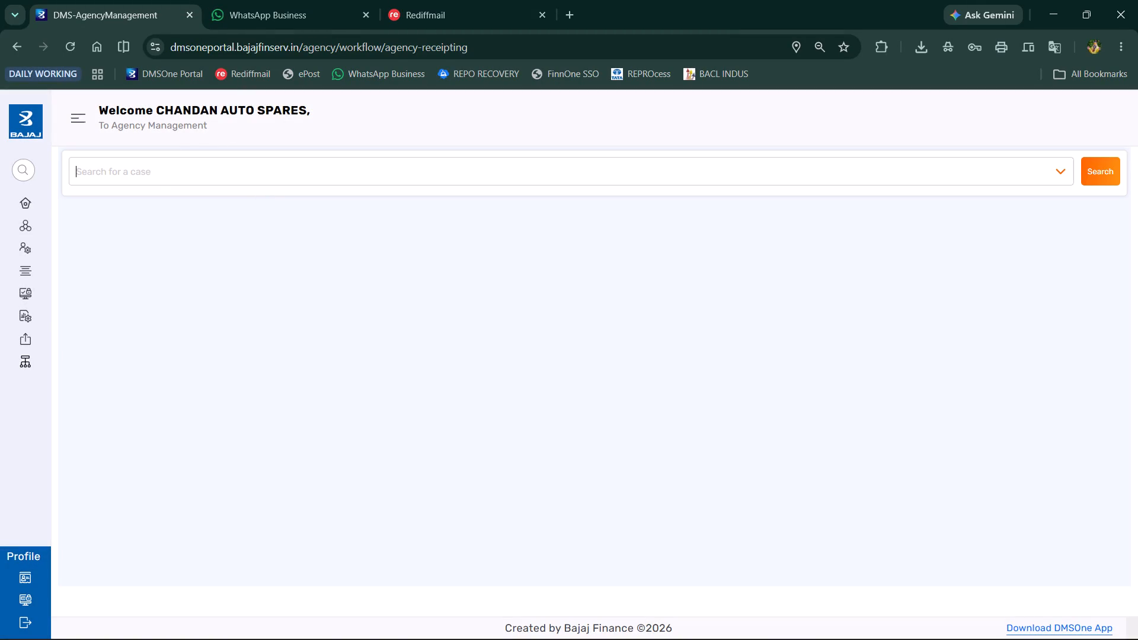
pyautogui.hotkey('ctrl', 'v')
pyautogui.press('Return')
pyautogui.press('Return')
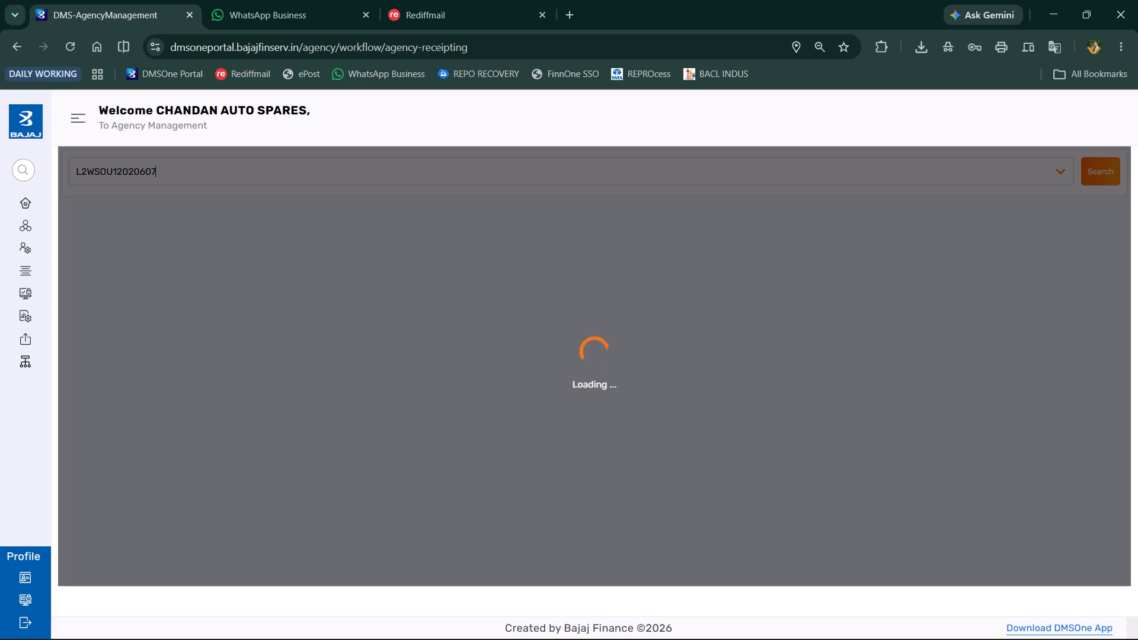
pyautogui.doubleClick(129, 227)
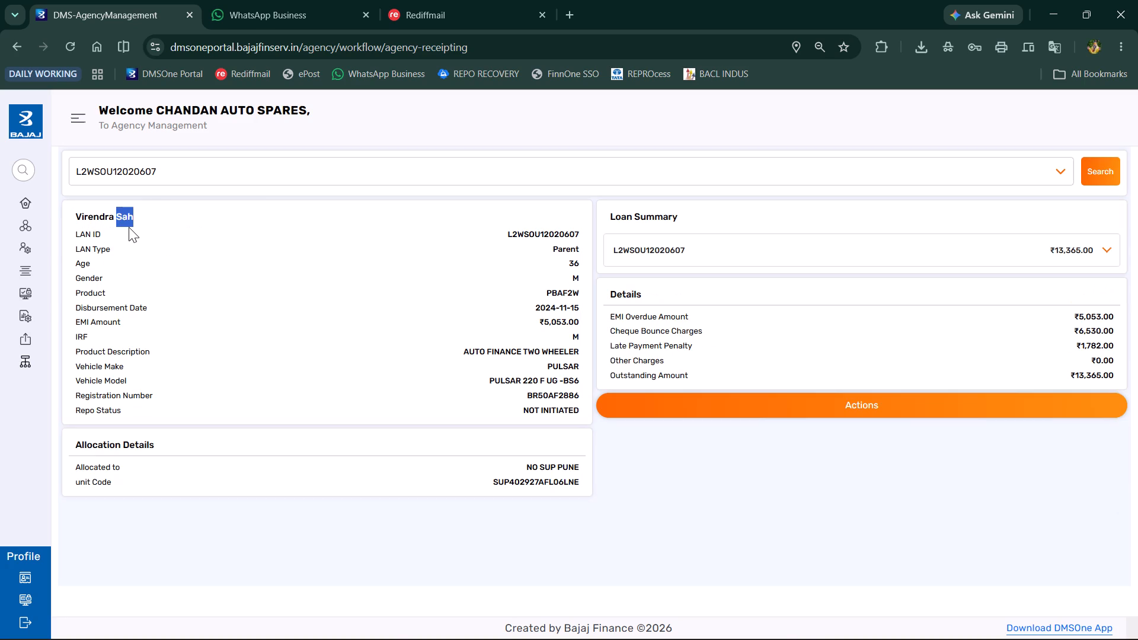
# Close the protected-view workbook DATA OCT-26 (3).
pyautogui.press('super+Tab')
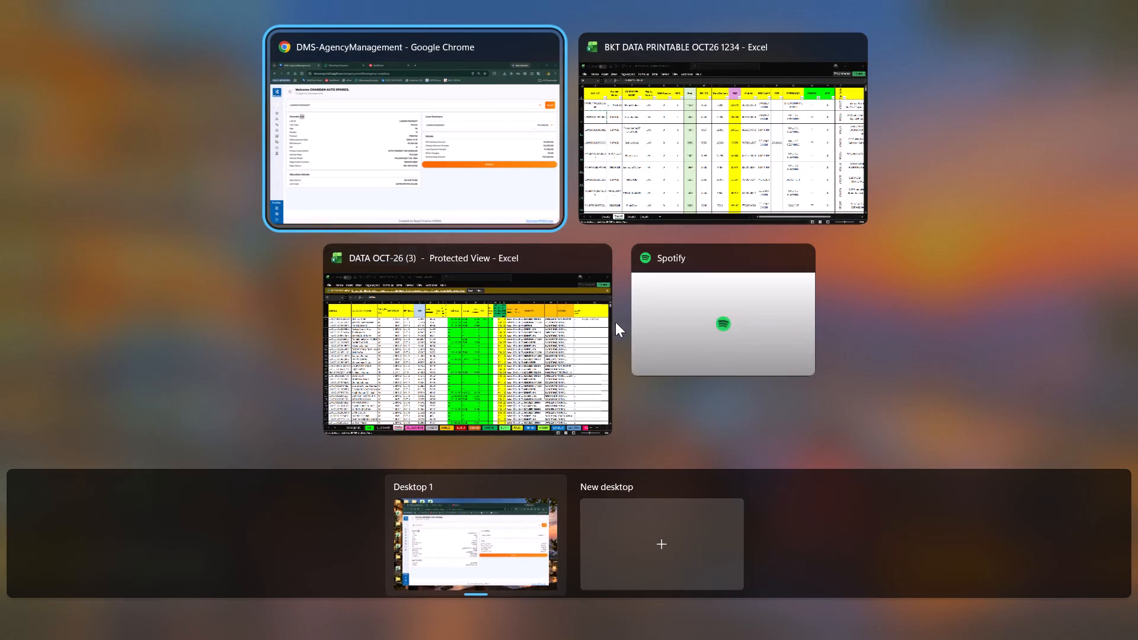
pyautogui.click(592, 268)
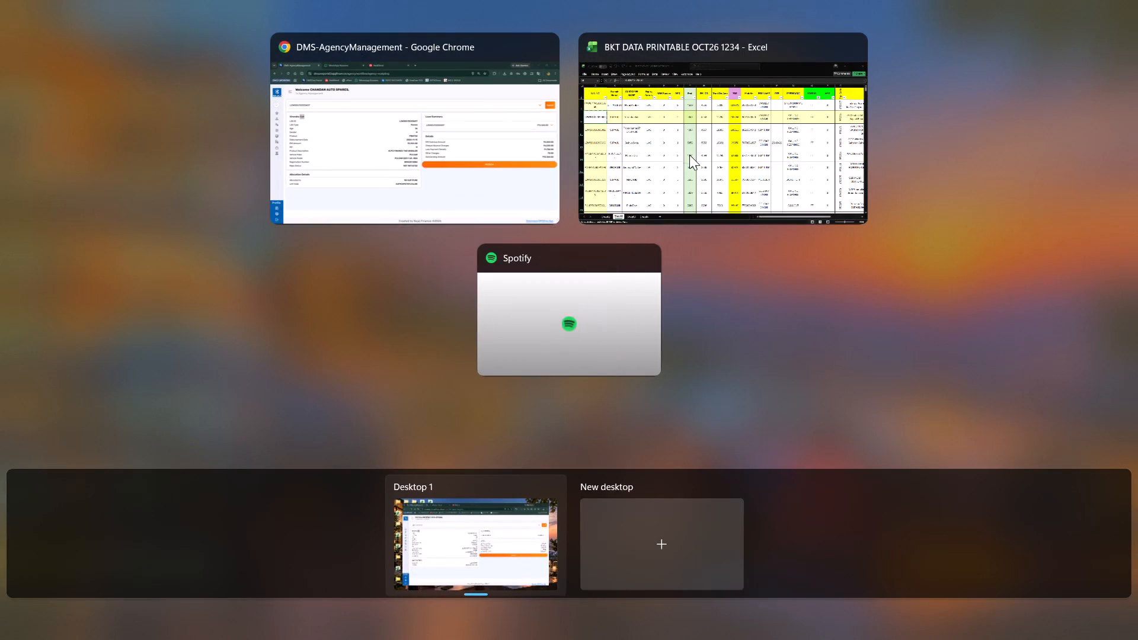
# Switch to the BKT DATA PRINTABLE OCT26 1234 workbook and examine the copied SUPAUL record's fields from LAN NO across to Mob No.
pyautogui.click(689, 152)
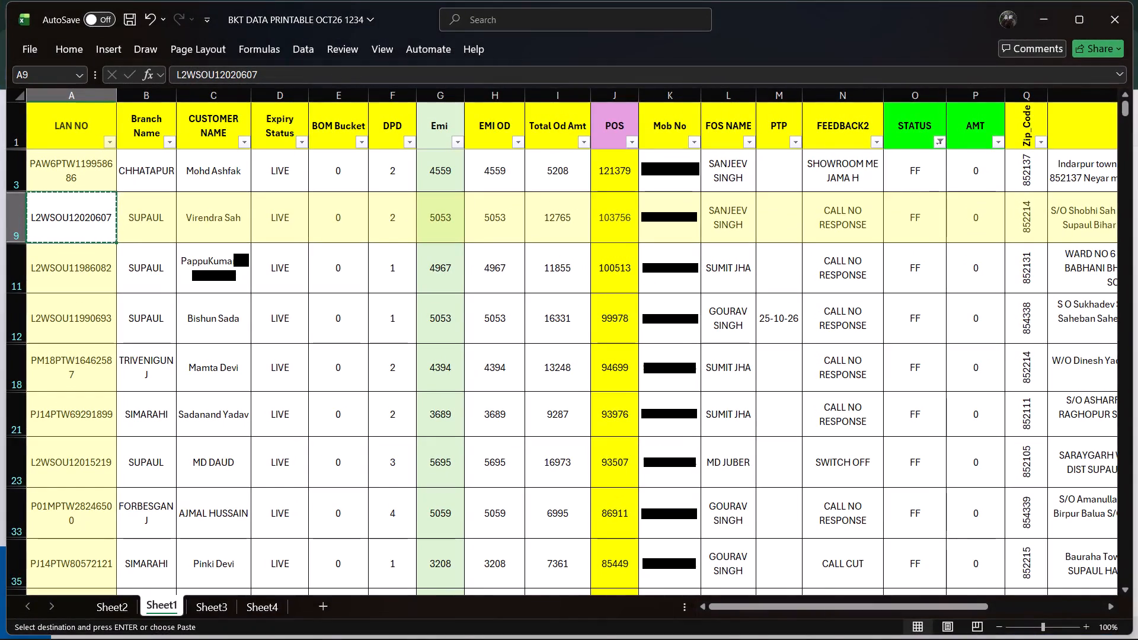
pyautogui.click(69, 223)
pyautogui.press('Right')
pyautogui.press('Right')
pyautogui.press('Right')
pyautogui.press('Right')
pyautogui.press('Right')
pyautogui.press('Right')
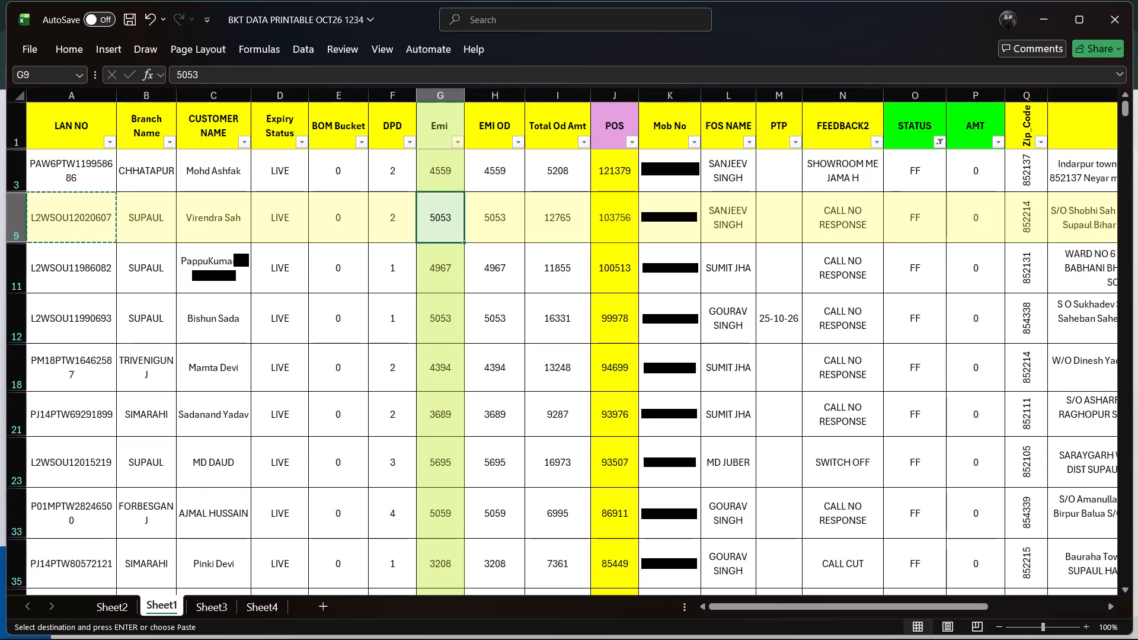
pyautogui.press('Right')
pyautogui.press('Right')
pyautogui.press('Right')
pyautogui.press('Right')
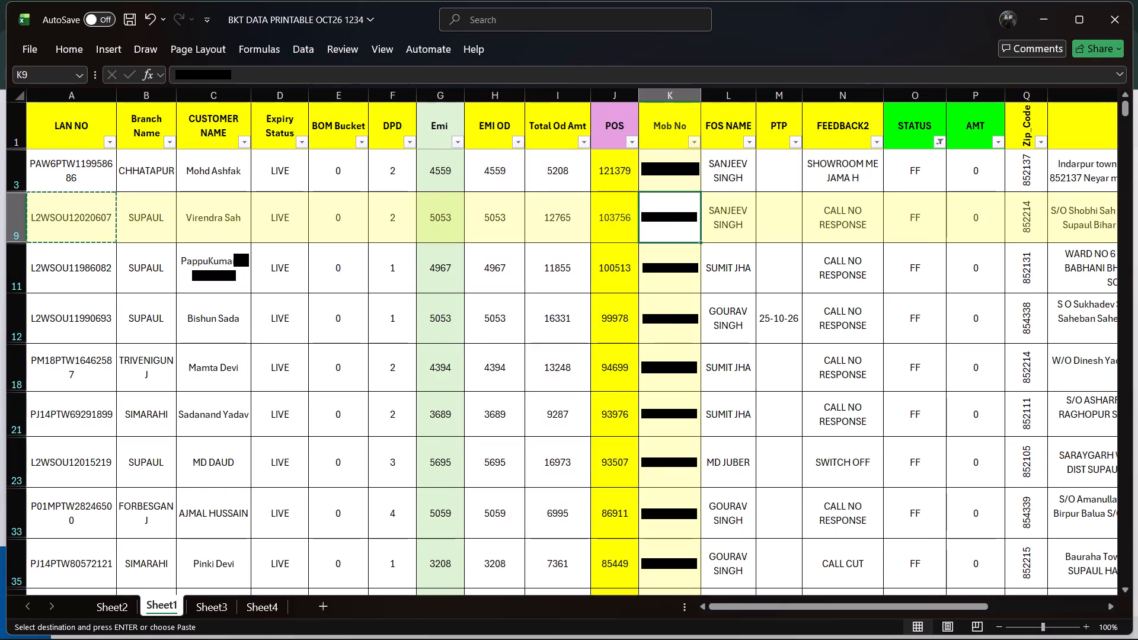
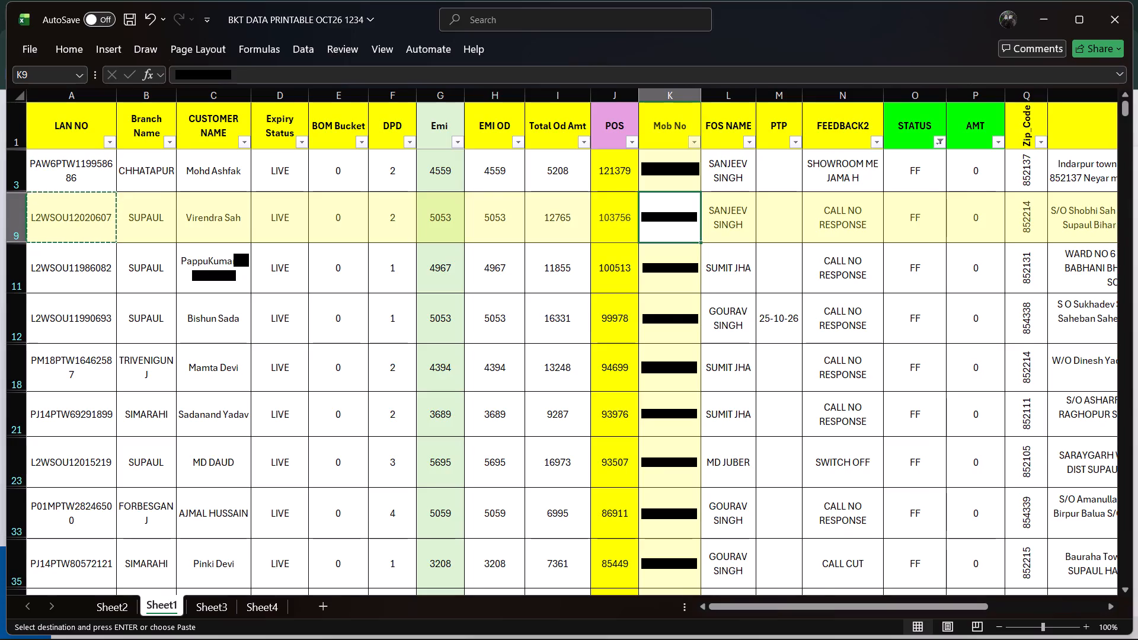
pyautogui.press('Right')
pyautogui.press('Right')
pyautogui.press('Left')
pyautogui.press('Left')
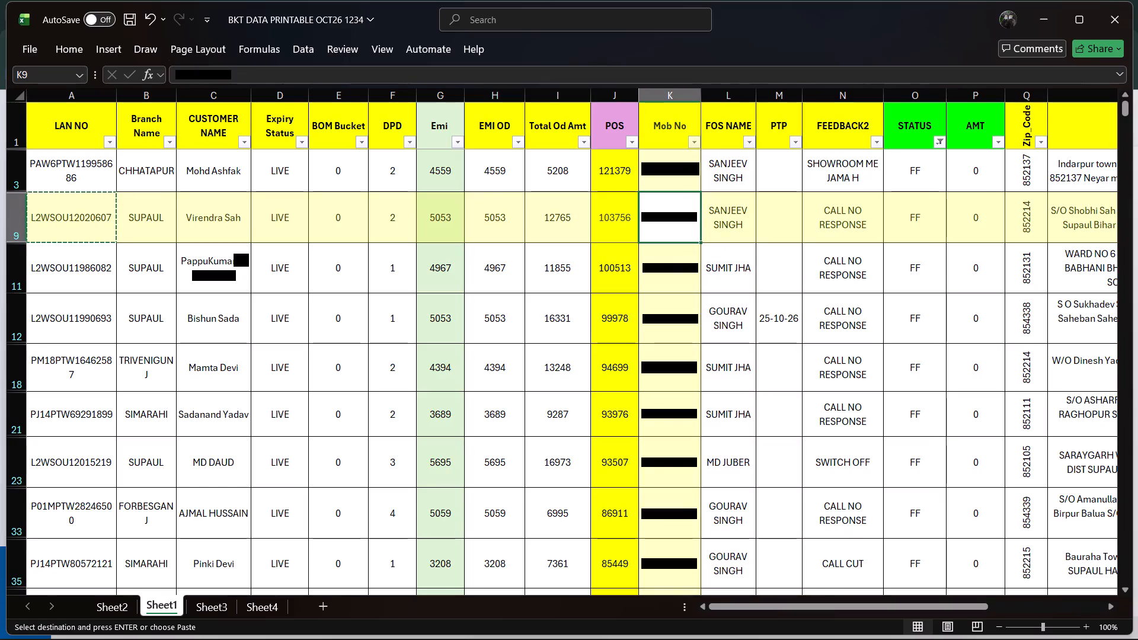
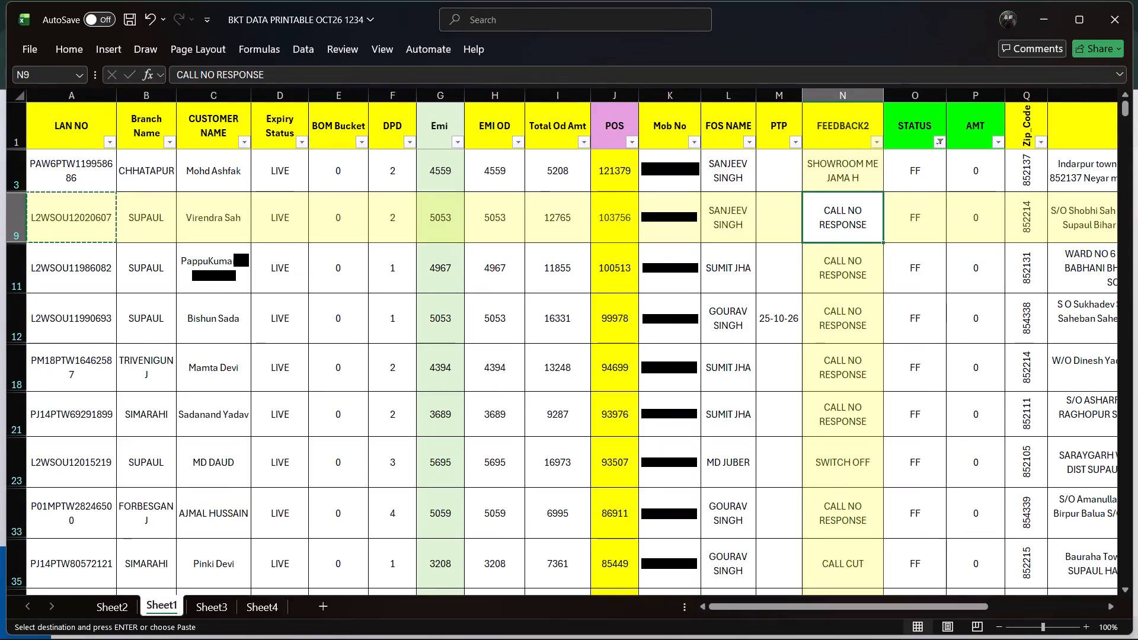
# Review the unpaid FF record in row 11, from its LAN NO across to the customer name.
pyautogui.click(84, 266)
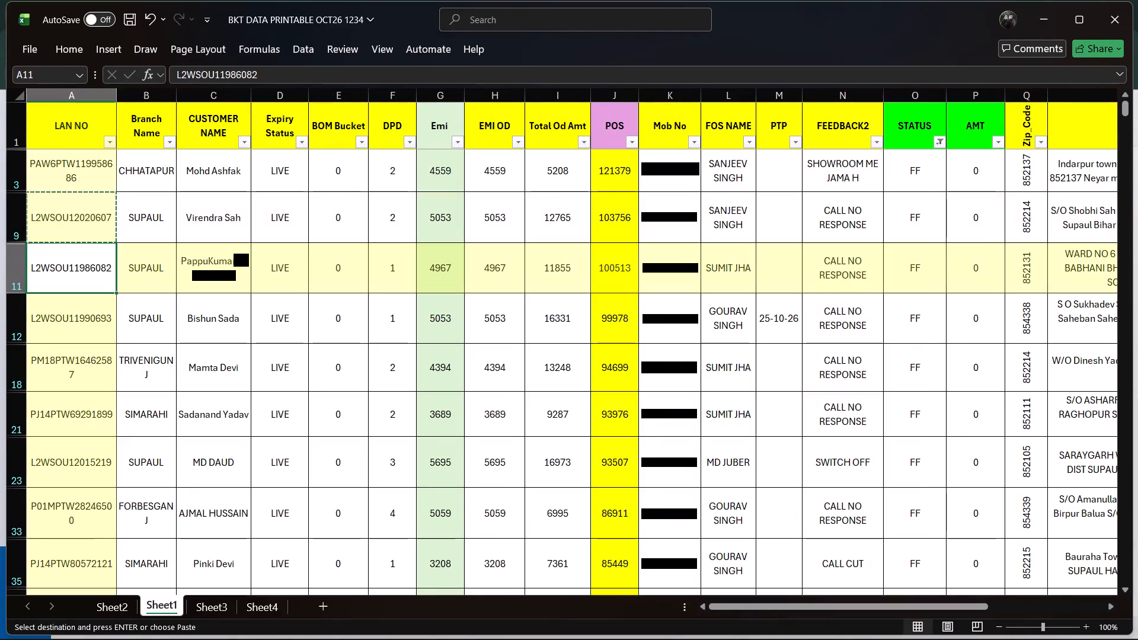
pyautogui.press('Right')
pyautogui.press('Right')
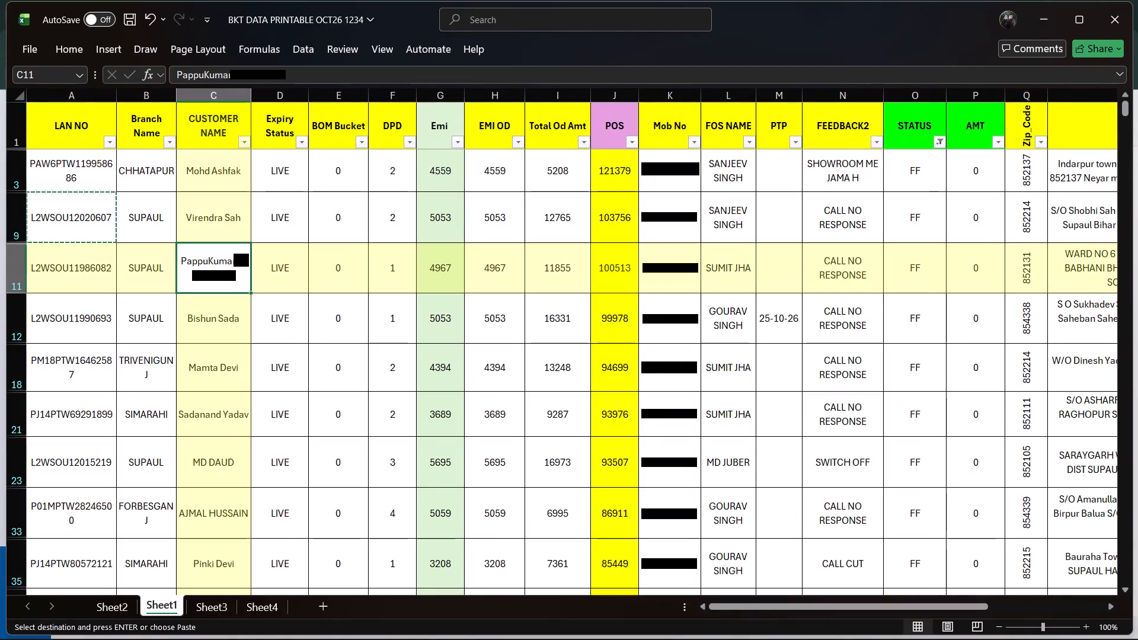
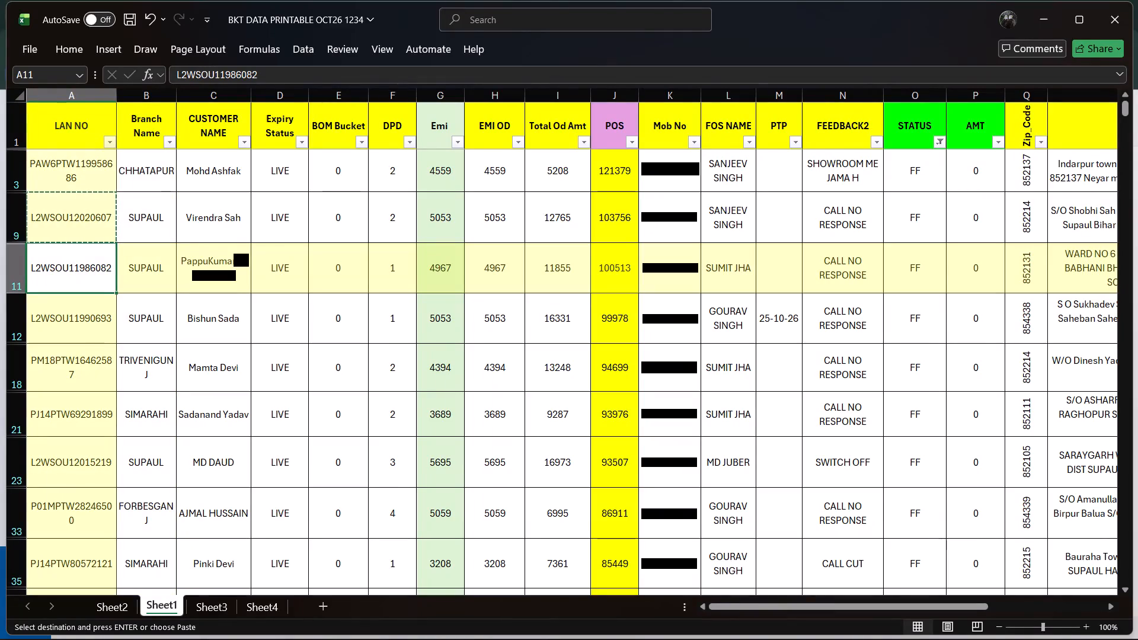
# Copy the LAN NO in row 11, search for it in the agency receipting portal in Chrome, and open the matching loan record.
pyautogui.hotkey('ctrl', 'c')
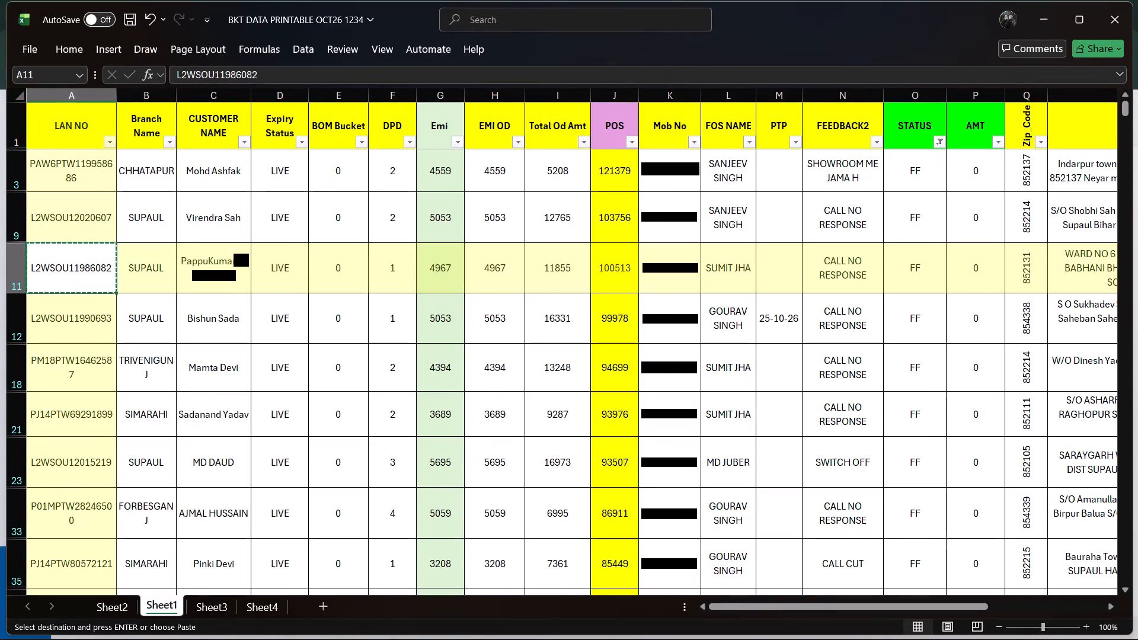
pyautogui.press('super+Tab')
pyautogui.press('super+Tab')
pyautogui.press('super+Tab')
pyautogui.press('super+Tab')
pyautogui.press('super+Tab')
pyautogui.press('super+Tab')
pyautogui.press('super+Tab')
pyautogui.press('super+Tab')
pyautogui.press('super+Tab')
pyautogui.press('super+Tab')
pyautogui.press('super+Tab')
pyautogui.press('super+Tab')
pyautogui.press('super+Tab')
pyautogui.press('super+Tab')
pyautogui.press('super+Tab')
pyautogui.press('super+Tab')
pyautogui.press('super+Tab')
pyautogui.press('super+Tab')
pyautogui.press('super+Tab')
pyautogui.press('super+Tab')
pyautogui.click(888, 103)
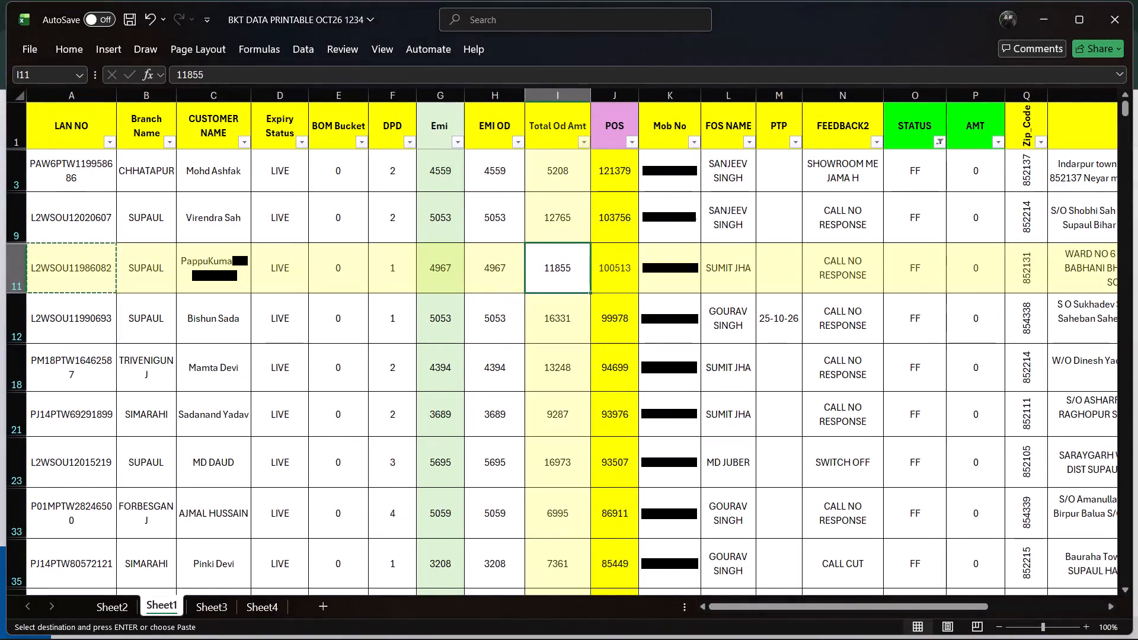
pyautogui.press('super+Tab')
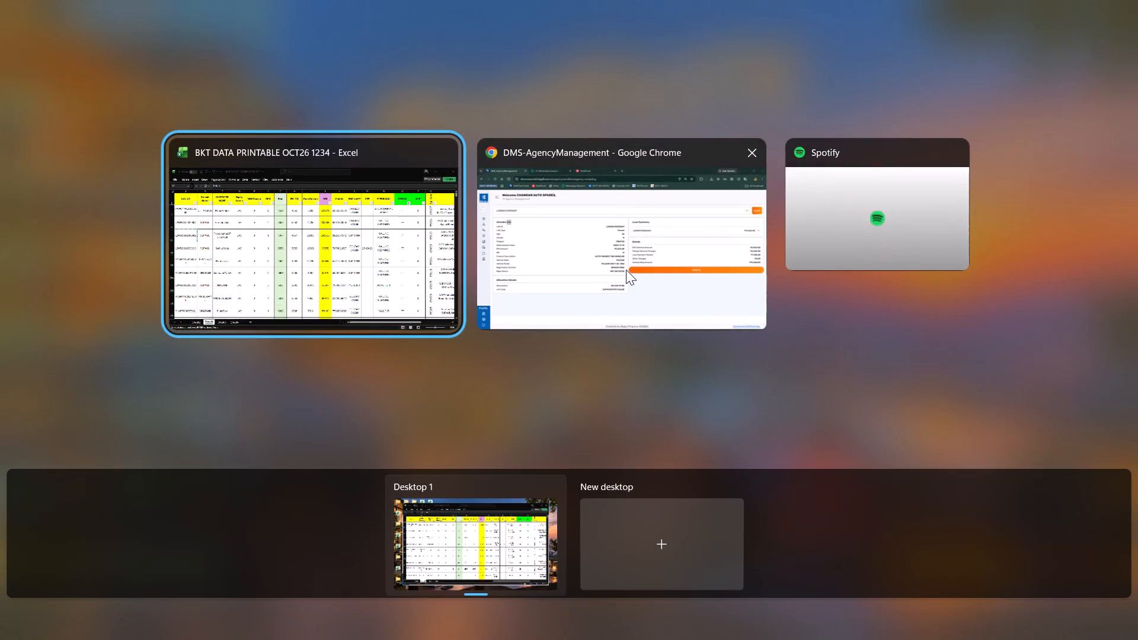
pyautogui.click(626, 270)
pyautogui.moveTo(626, 270); pyautogui.dragTo(303, 167)
pyautogui.click(192, 175)
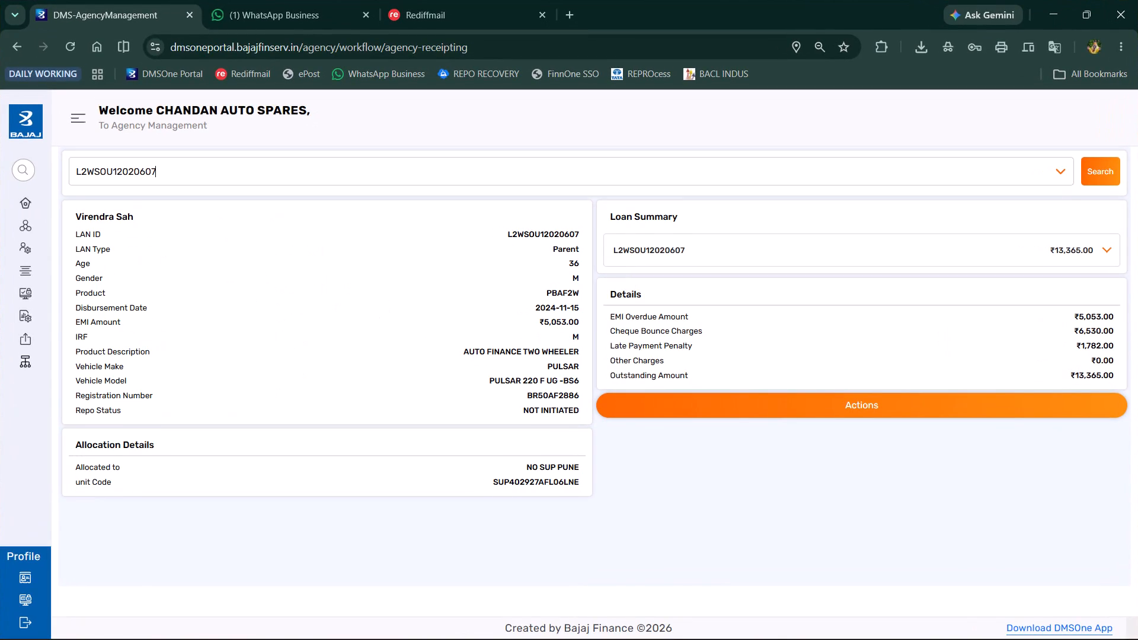
pyautogui.press('BackSpace')
pyautogui.press('BackSpace')
pyautogui.press('BackSpace')
pyautogui.press('BackSpace')
pyautogui.press('BackSpace')
pyautogui.press('BackSpace')
pyautogui.press('BackSpace')
pyautogui.press('BackSpace')
pyautogui.press('BackSpace')
pyautogui.press('BackSpace')
pyautogui.press('BackSpace')
pyautogui.press('BackSpace')
pyautogui.press('BackSpace')
pyautogui.press('BackSpace')
pyautogui.press('BackSpace')
pyautogui.press('BackSpace')
pyautogui.press('BackSpace')
pyautogui.press('BackSpace')
pyautogui.press('BackSpace')
pyautogui.press('BackSpace')
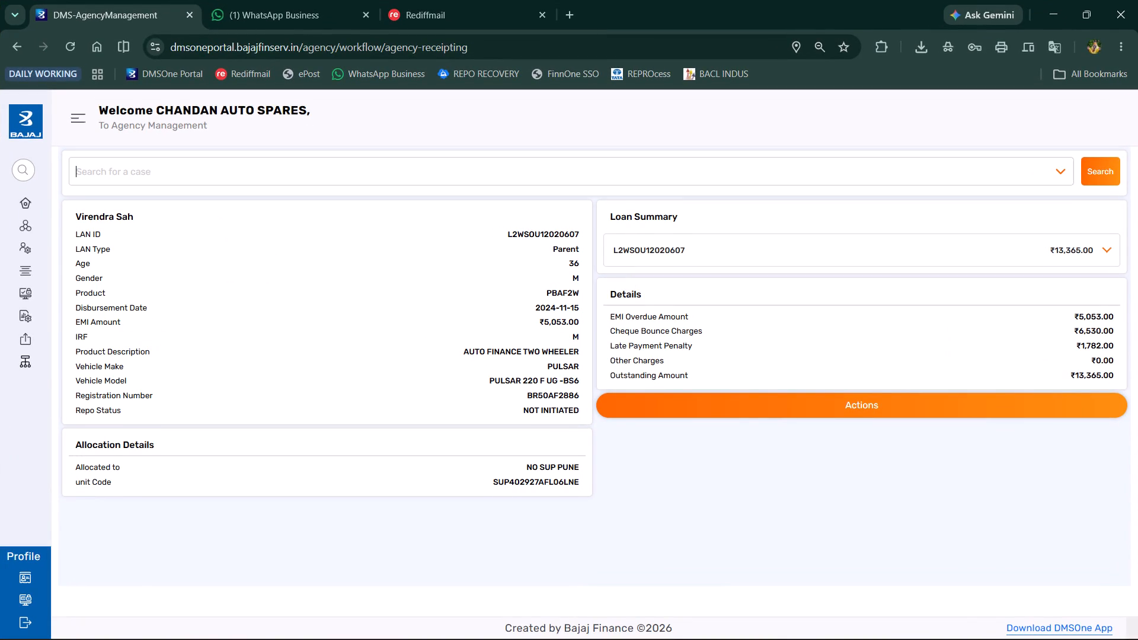
pyautogui.hotkey('ctrl', 'v')
pyautogui.press('Return')
pyautogui.press('Return')
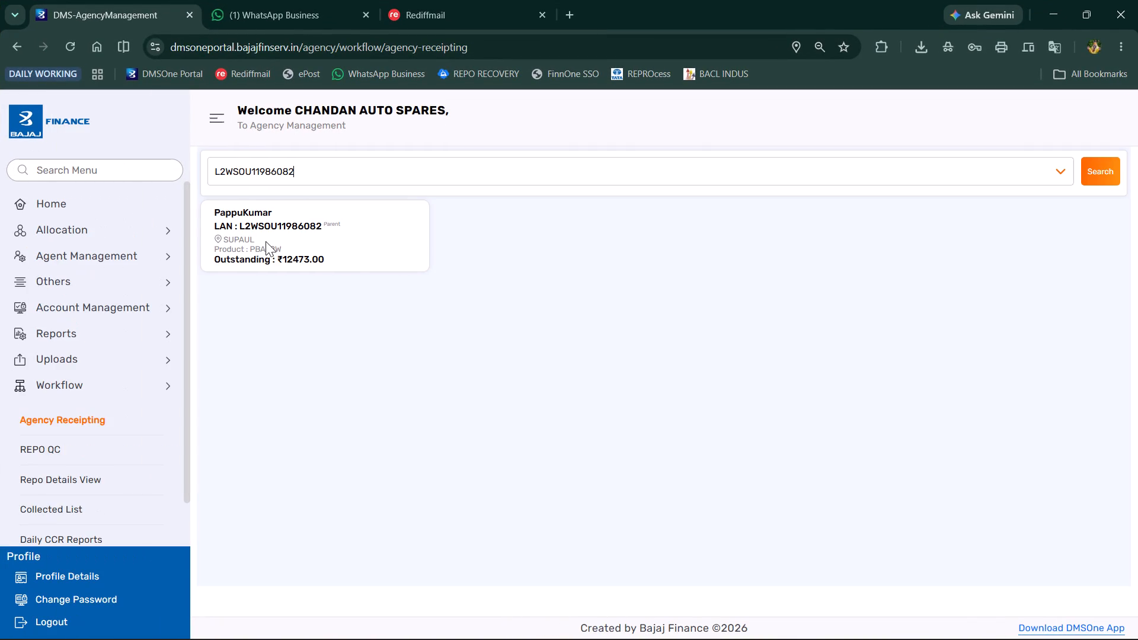
pyautogui.doubleClick(266, 241)
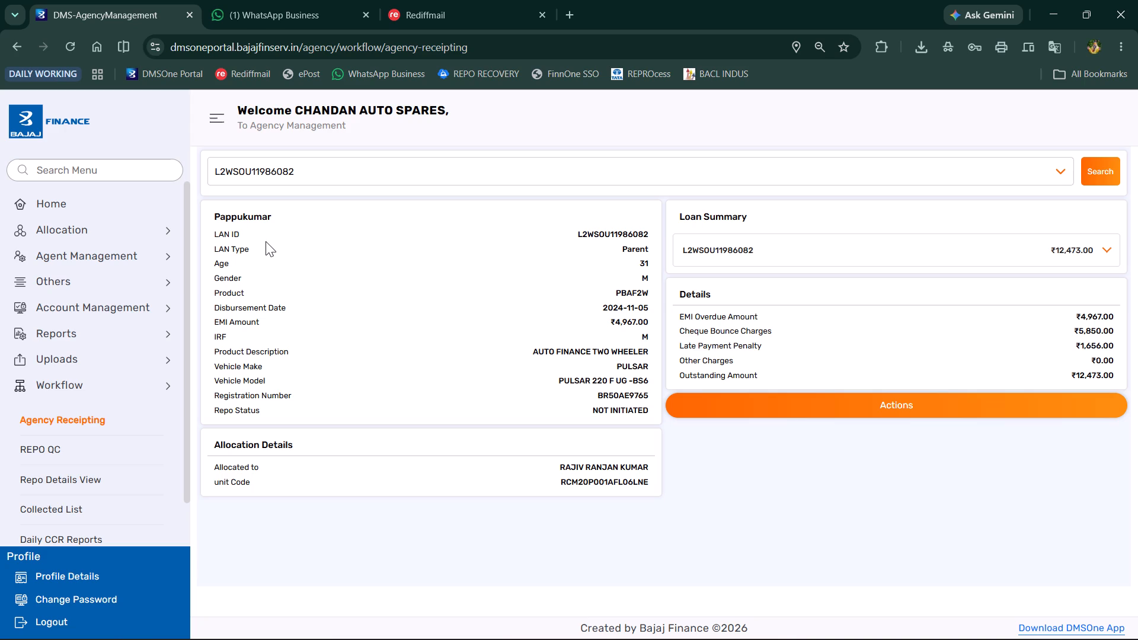
# Compare row 11 in the Excel workbook, from Total Od Amt back to the customer name, with the loan record open in the Chrome portal.
pyautogui.press('super+Tab')
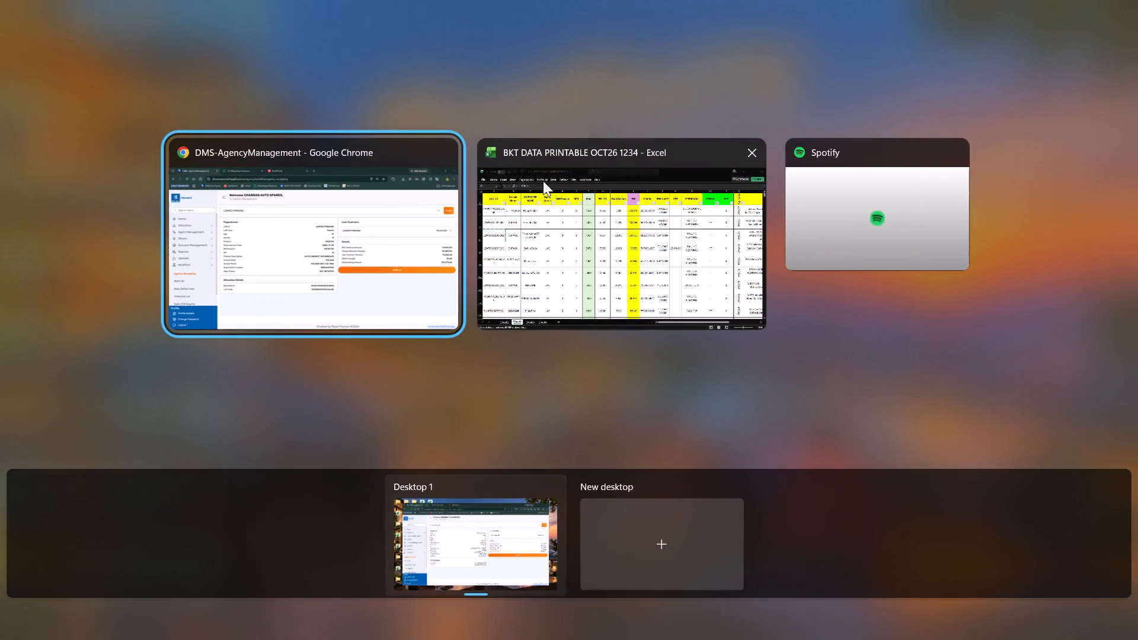
pyautogui.click(569, 246)
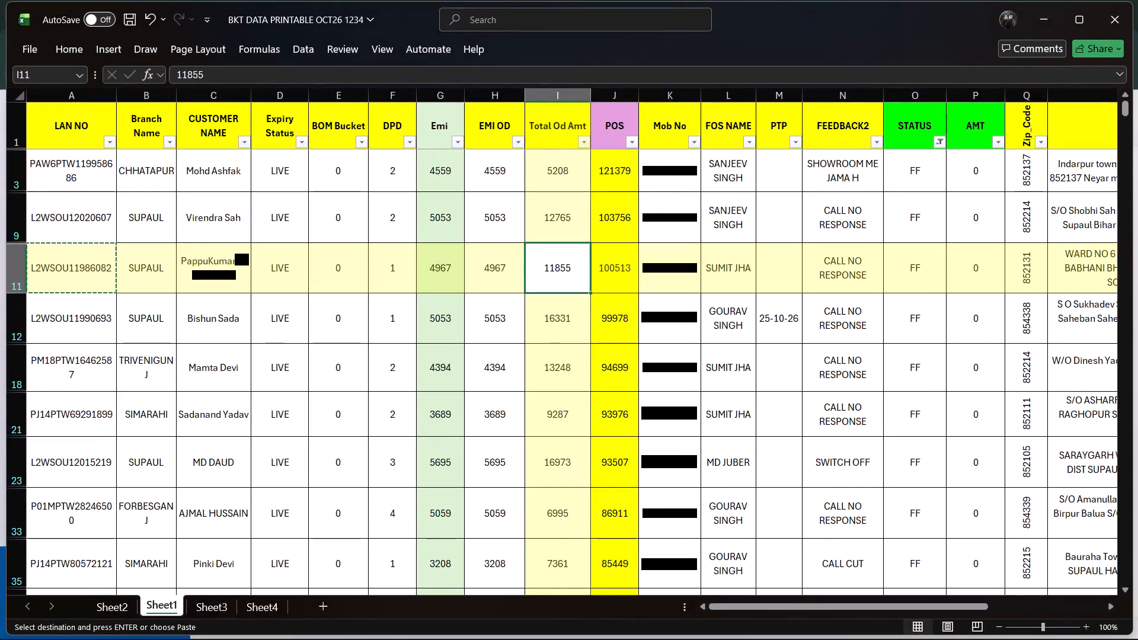
pyautogui.press('Left')
pyautogui.press('Left')
pyautogui.press('Left')
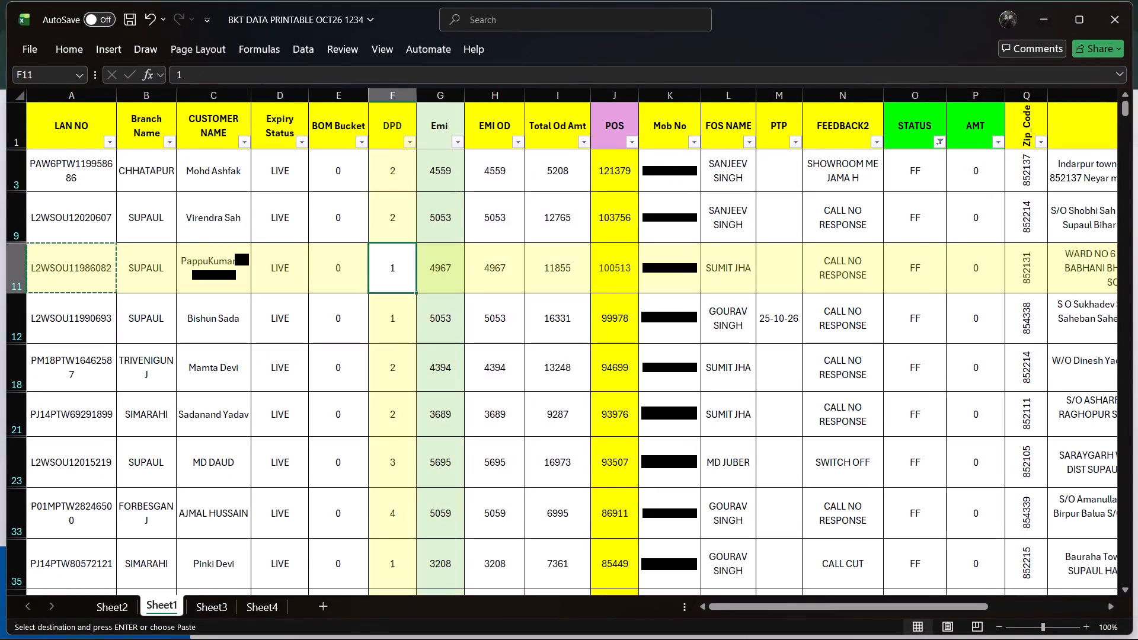
pyautogui.press('Left')
pyautogui.press('Left')
pyautogui.press('Left')
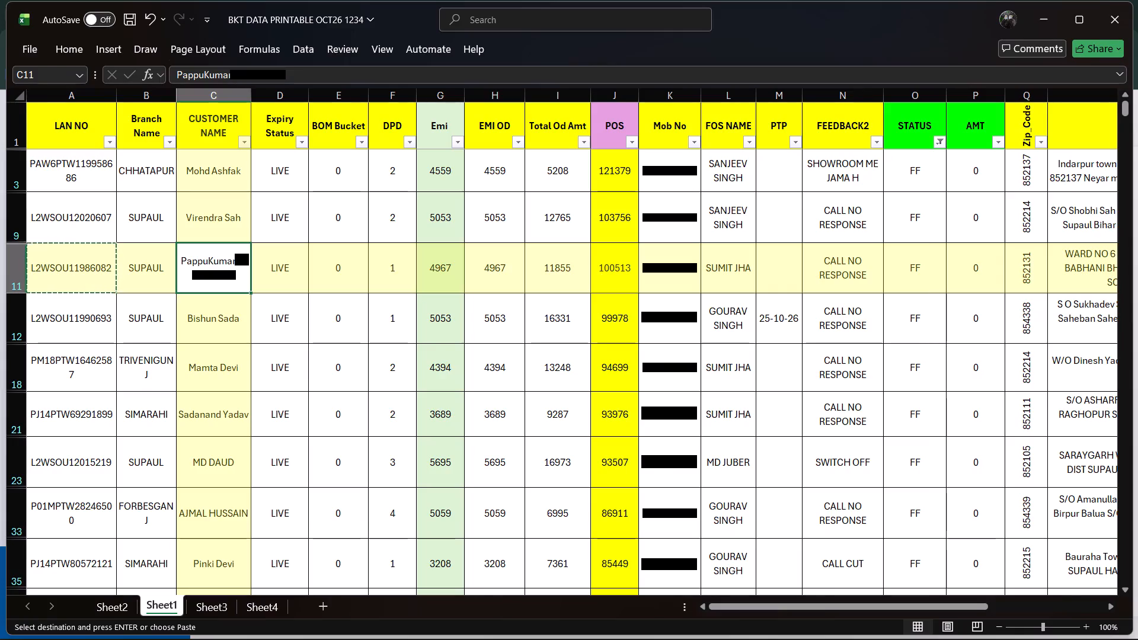
pyautogui.press('super+Tab')
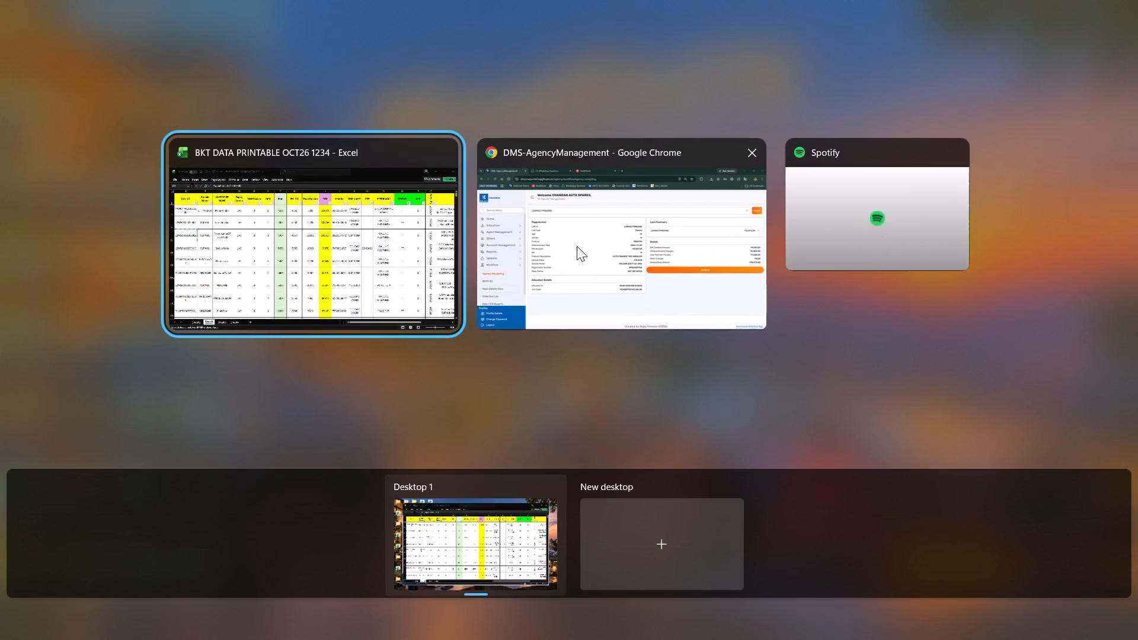
pyautogui.click(577, 246)
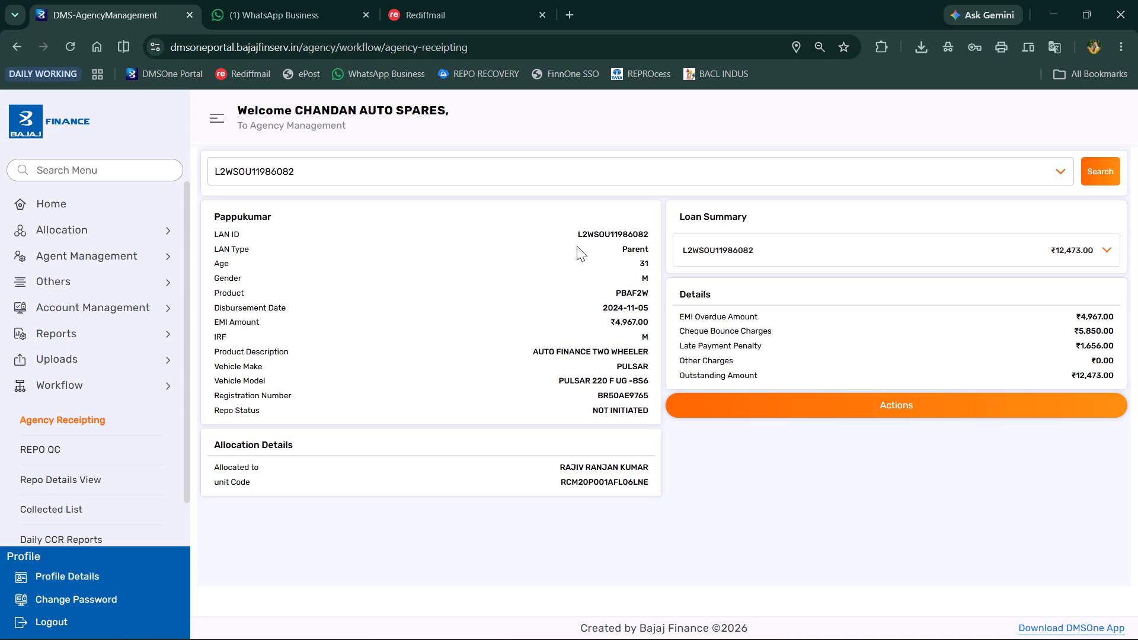
# Copy the LAN NO in row 12 of the Excel sheet and open its loan record in the Chrome agency receipting portal.
pyautogui.press('super+Tab')
pyautogui.click(578, 269)
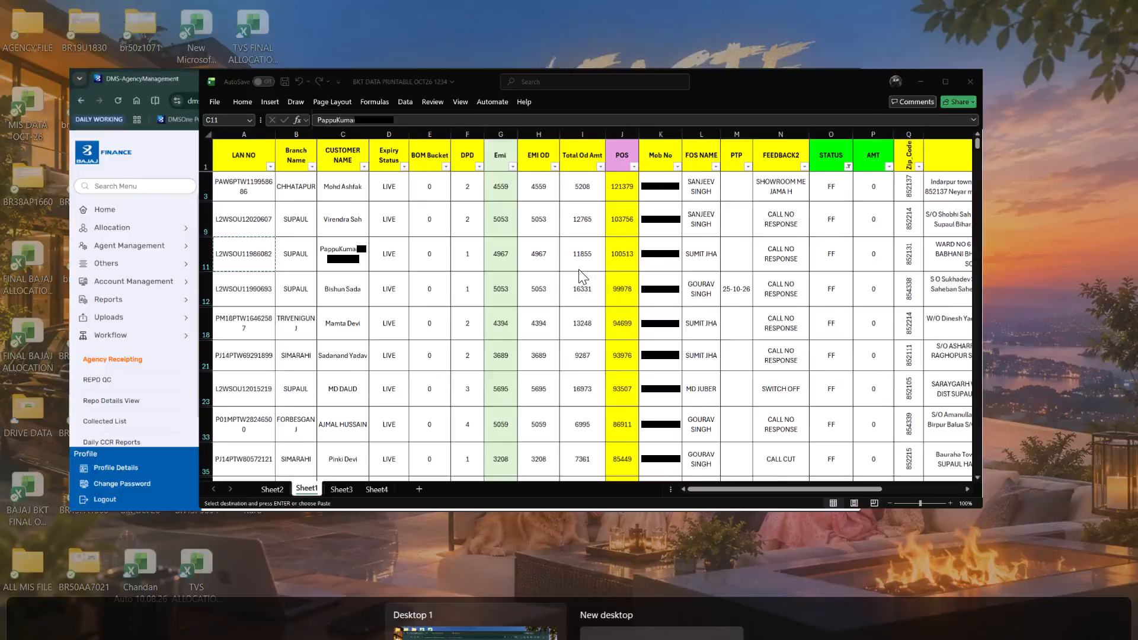
pyautogui.moveTo(578, 269); pyautogui.dragTo(254, 302)
pyautogui.click(82, 325)
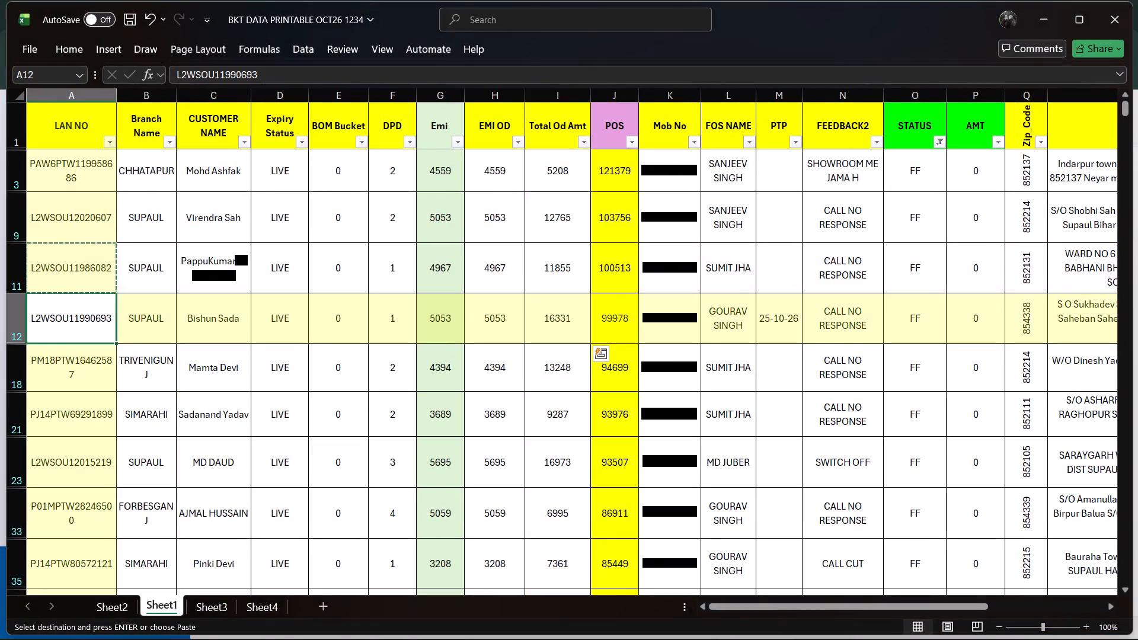
pyautogui.hotkey('ctrl', 'c')
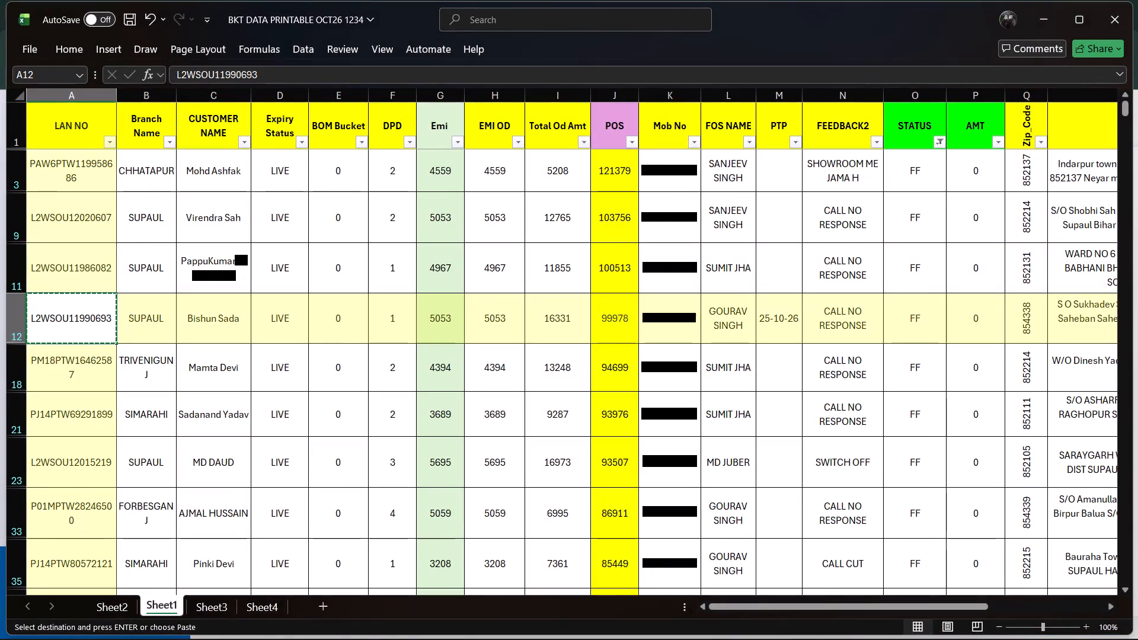
pyautogui.press('super+Tab')
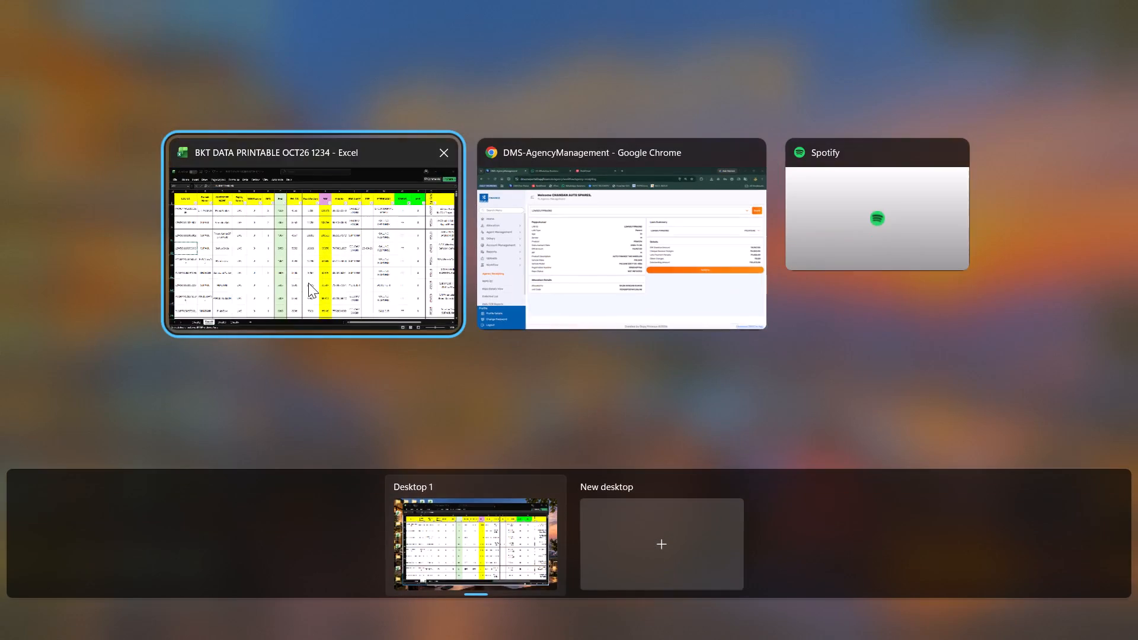
pyautogui.click(466, 226)
pyautogui.click(643, 276)
pyautogui.press('super+Tab')
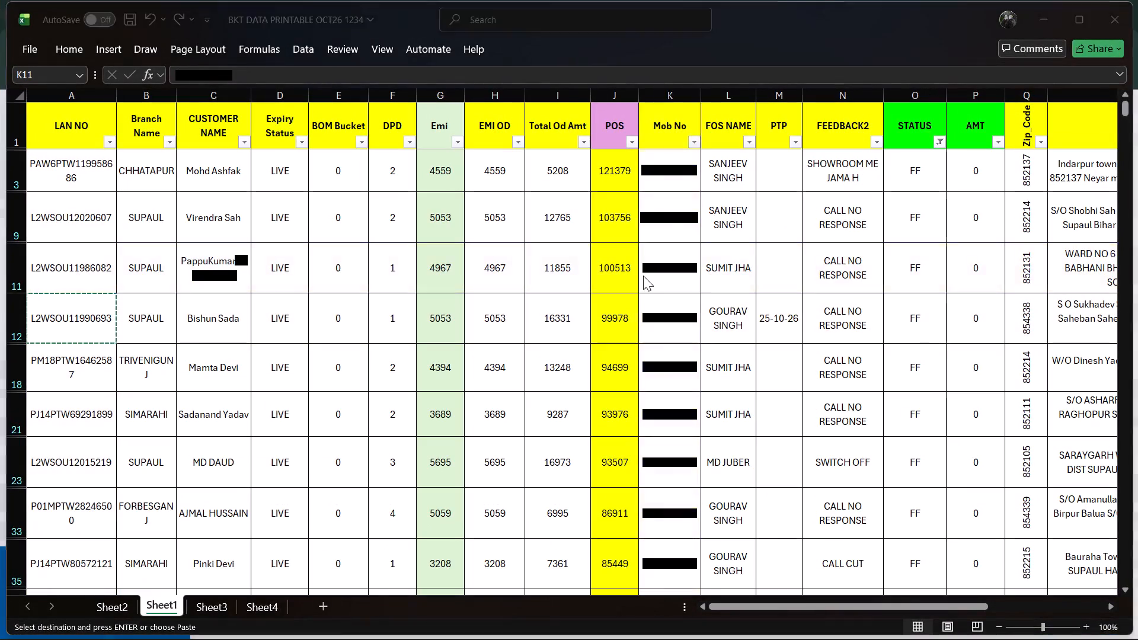
pyautogui.click(593, 249)
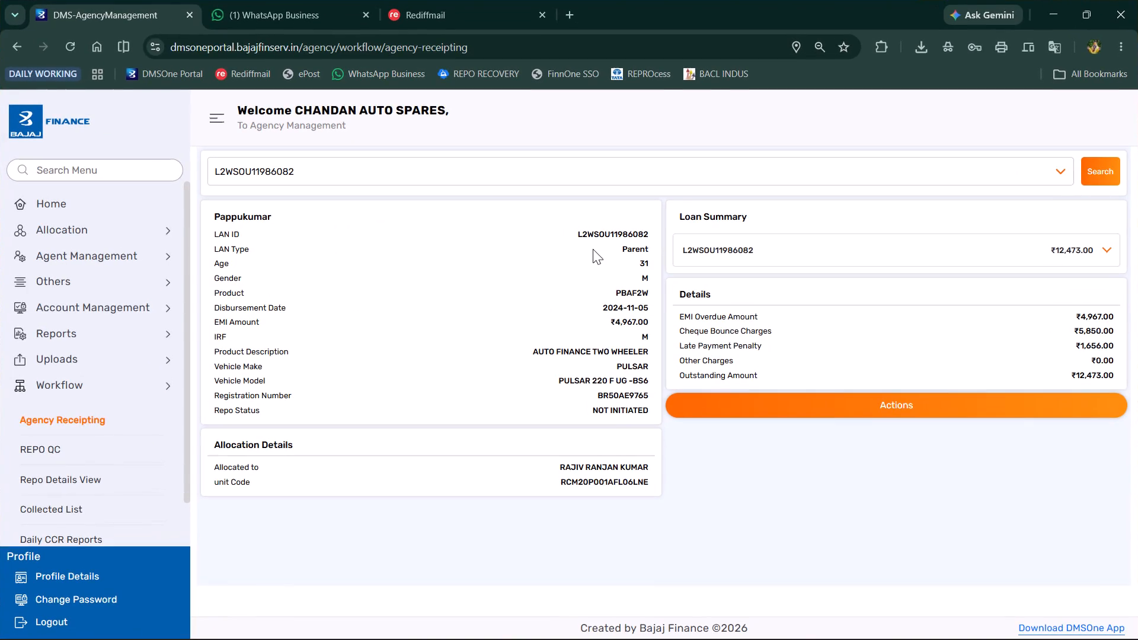
pyautogui.click(293, 175)
pyautogui.press('BackSpace')
pyautogui.press('BackSpace')
pyautogui.press('BackSpace')
pyautogui.press('BackSpace')
pyautogui.press('BackSpace')
pyautogui.press('BackSpace')
pyautogui.press('BackSpace')
pyautogui.press('BackSpace')
pyautogui.press('BackSpace')
pyautogui.press('BackSpace')
pyautogui.press('BackSpace')
pyautogui.press('BackSpace')
pyautogui.press('BackSpace')
pyautogui.press('BackSpace')
pyautogui.press('BackSpace')
pyautogui.press('BackSpace')
pyautogui.press('BackSpace')
pyautogui.press('BackSpace')
pyautogui.press('BackSpace')
pyautogui.press('BackSpace')
pyautogui.hotkey('ctrl', 'v')
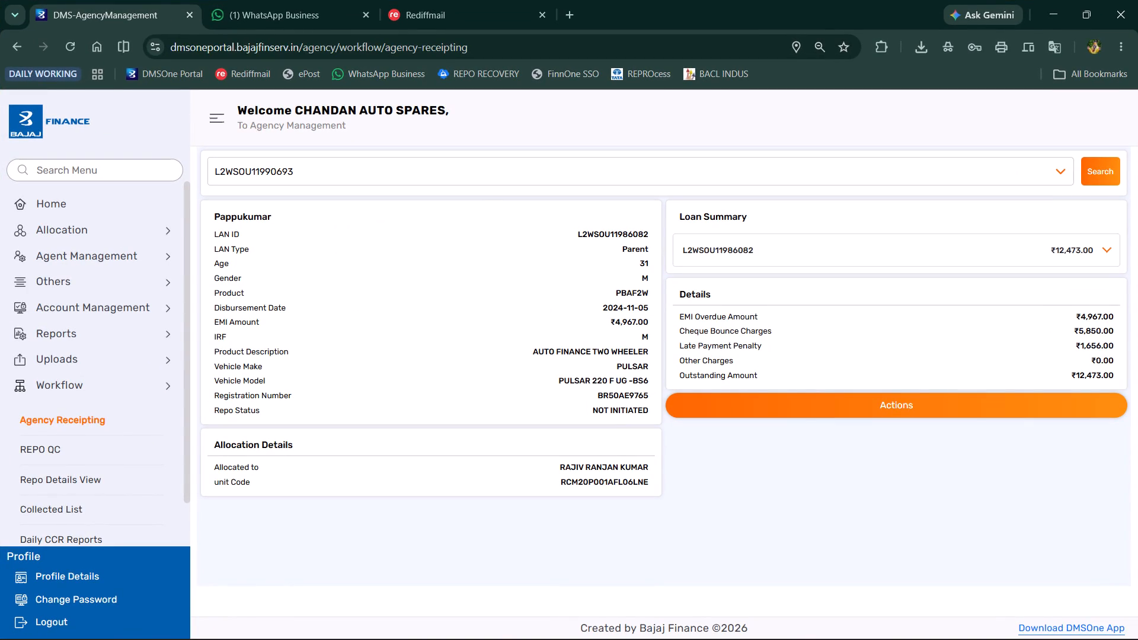
pyautogui.press('Return')
pyautogui.press('Return')
pyautogui.doubleClick(248, 245)
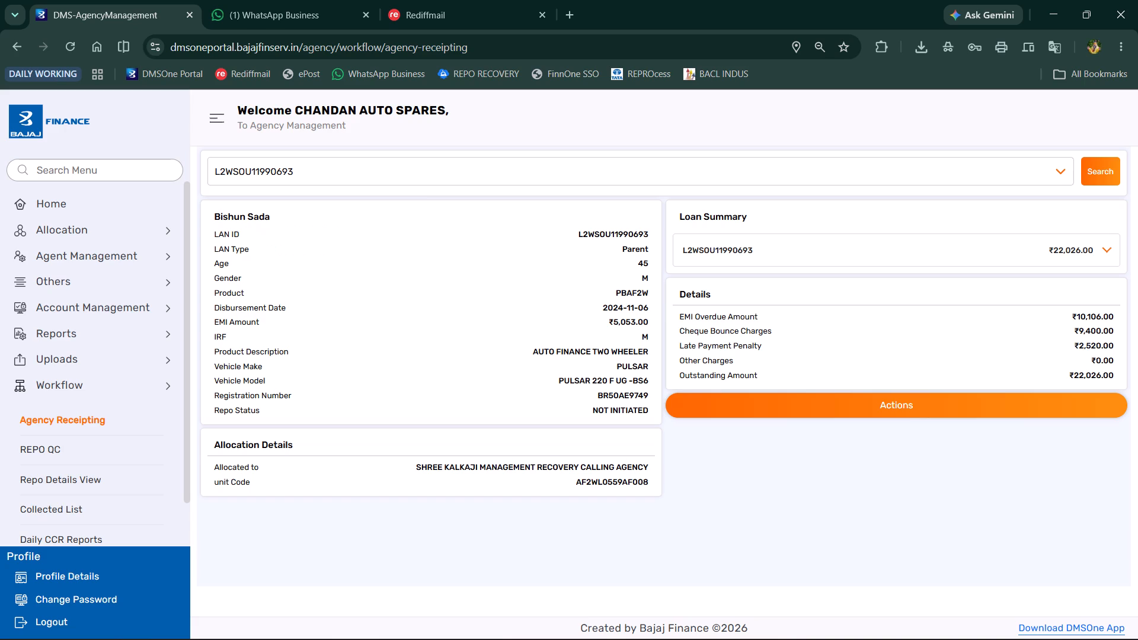
# Copy the LAN NO in row 18 of the Excel sheet and search for it in the Chrome agency receipting portal.
pyautogui.press('super+Tab')
pyautogui.click(558, 253)
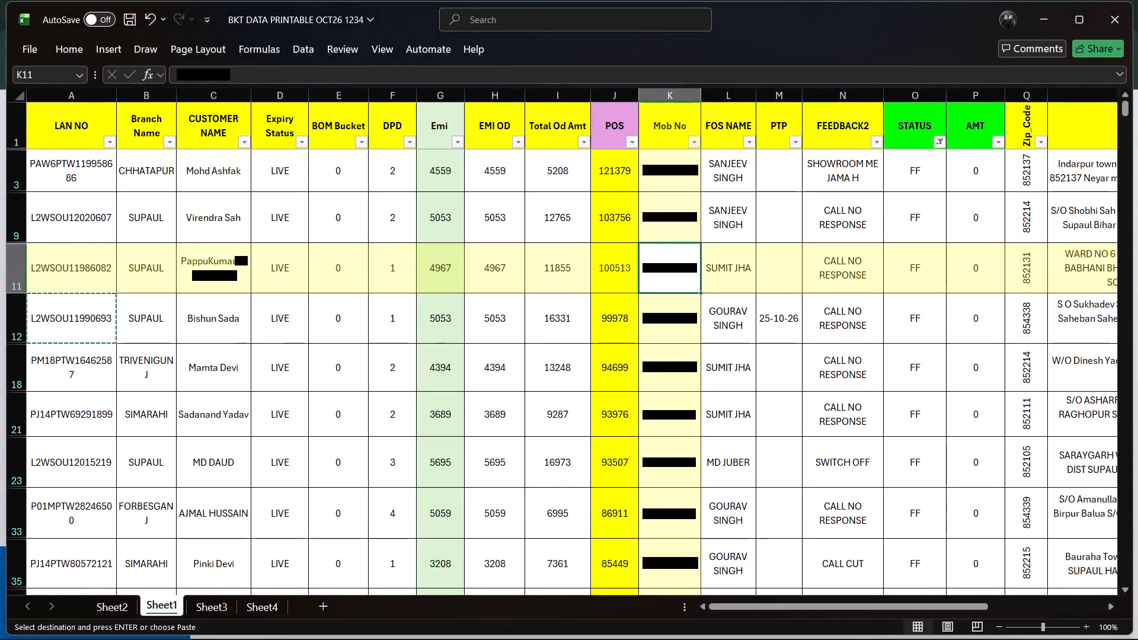
pyautogui.press('Down')
pyautogui.press('Down')
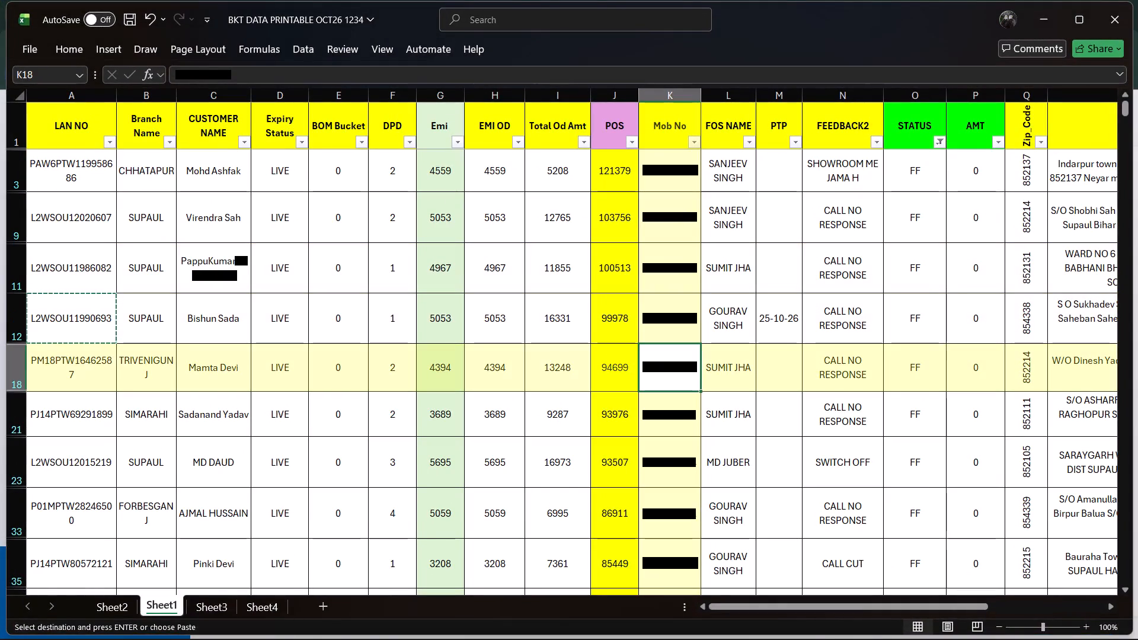
pyautogui.click(76, 366)
pyautogui.hotkey('ctrl', 'c')
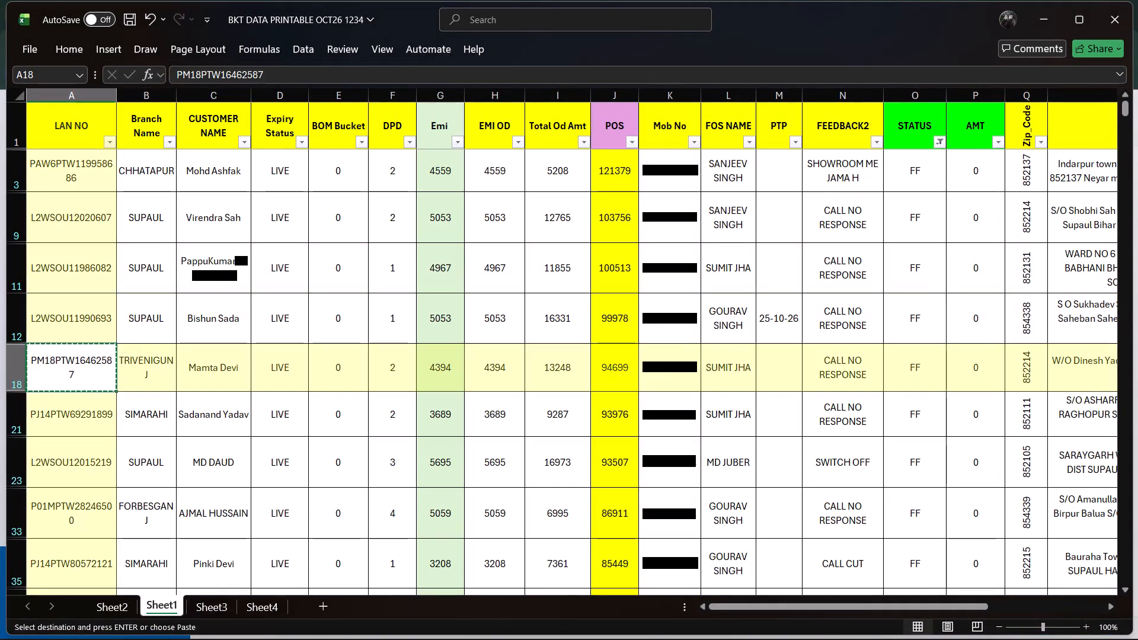
pyautogui.press('super+Tab')
pyautogui.doubleClick(479, 294)
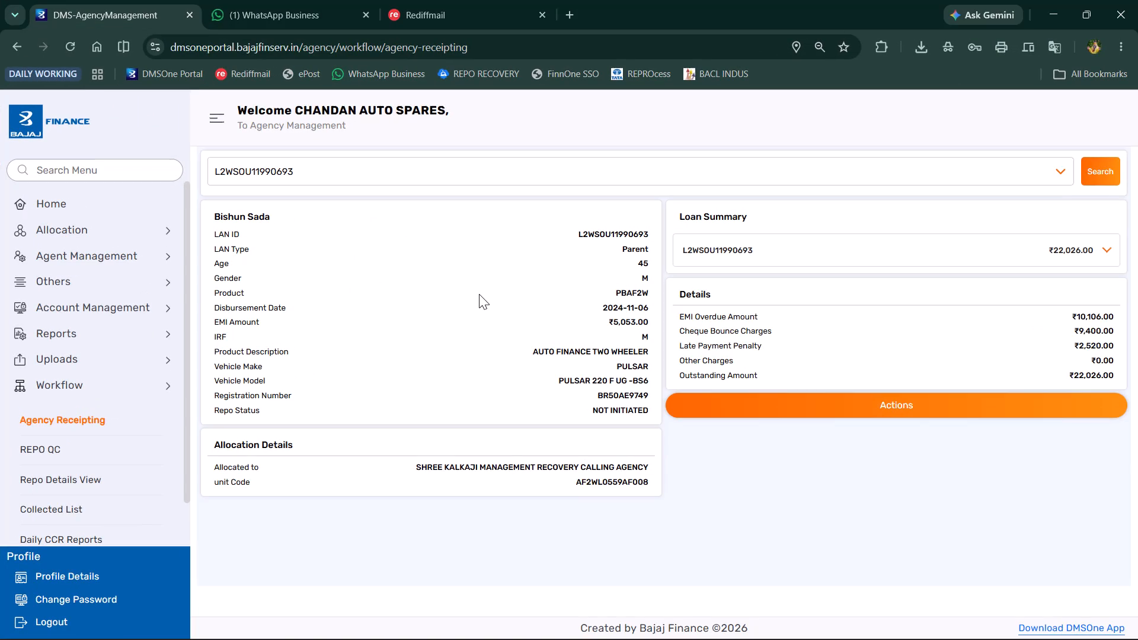
pyautogui.doubleClick(316, 170)
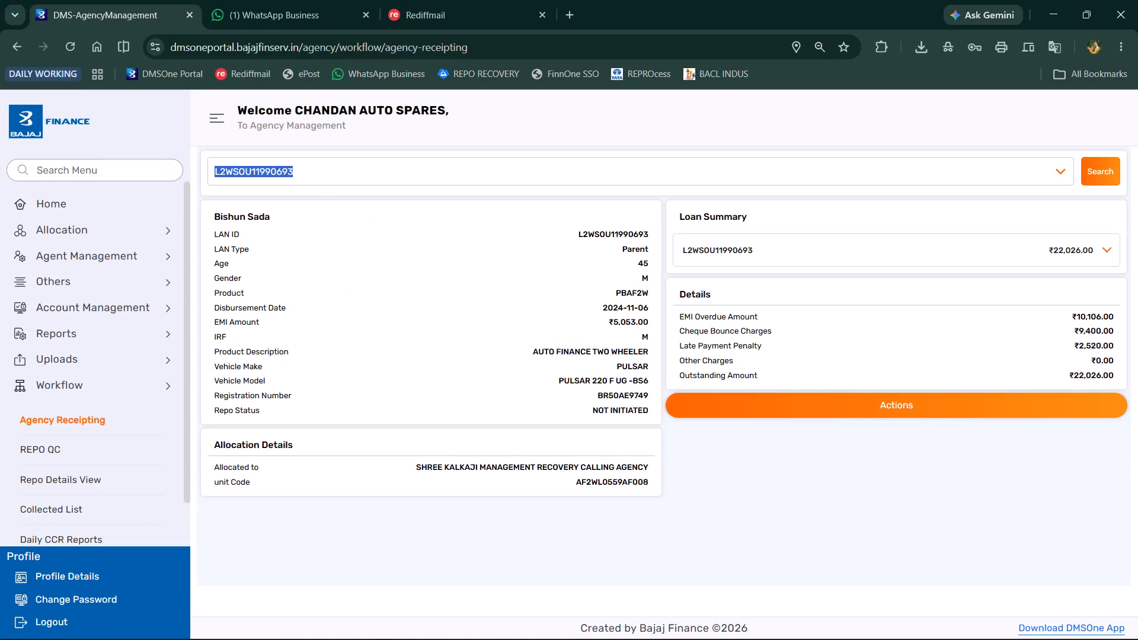
pyautogui.press('BackSpace')
pyautogui.hotkey('ctrl', 'v')
pyautogui.press('Return')
pyautogui.press('Return')
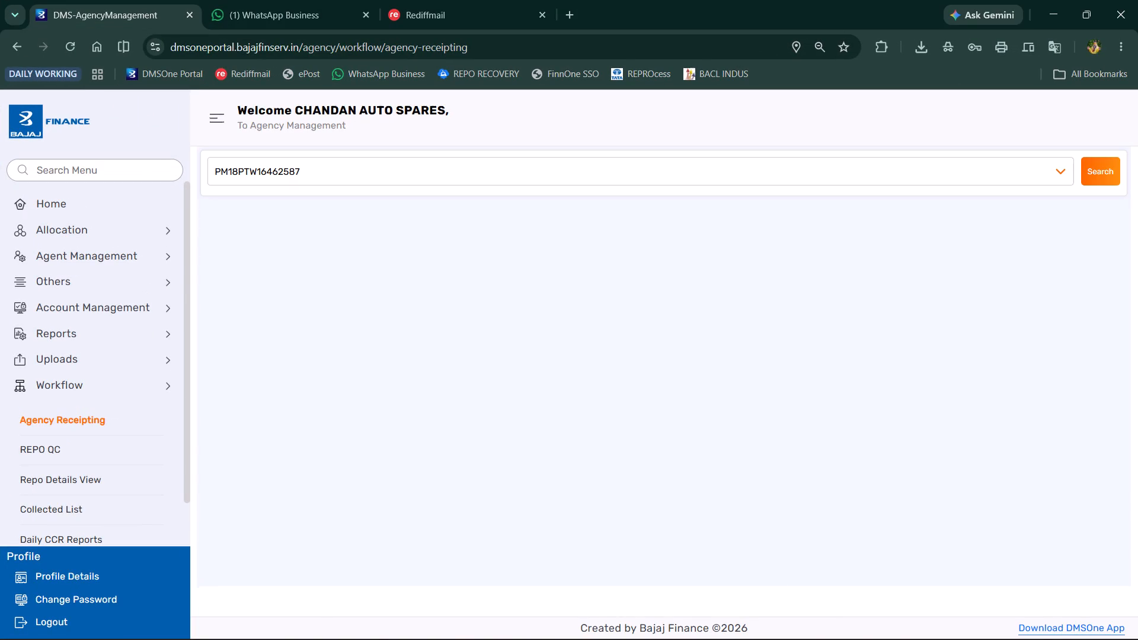
# Copy the LAN NO in row 21 of the Excel sheet and search for it in the Chrome agency receipting portal.
pyautogui.press('super+Tab')
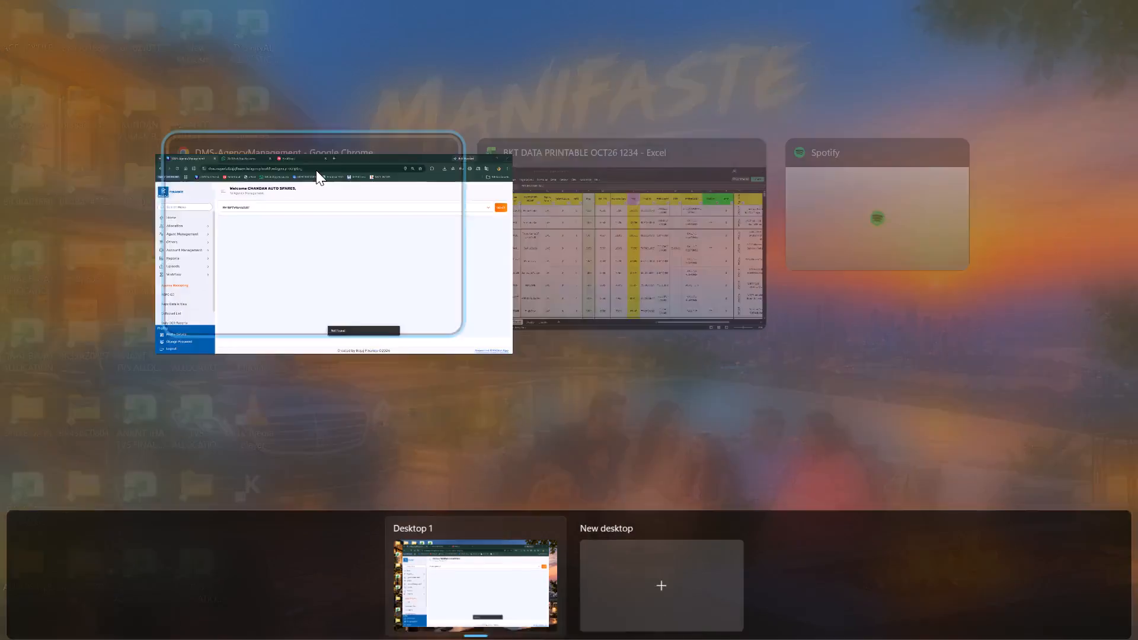
pyautogui.click(578, 245)
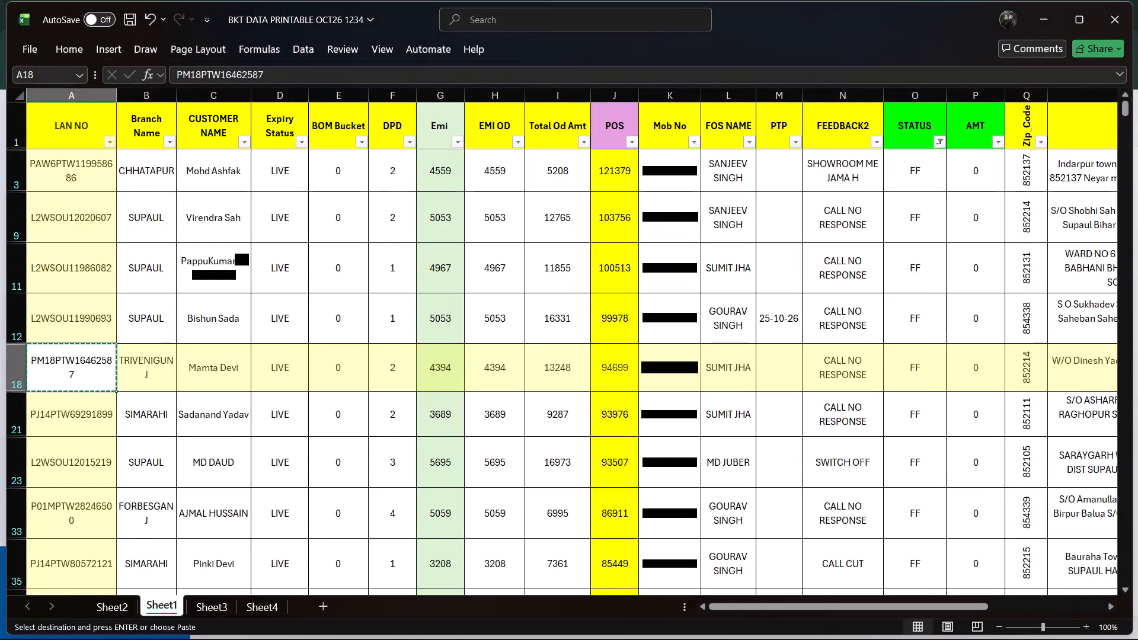
pyautogui.click(58, 417)
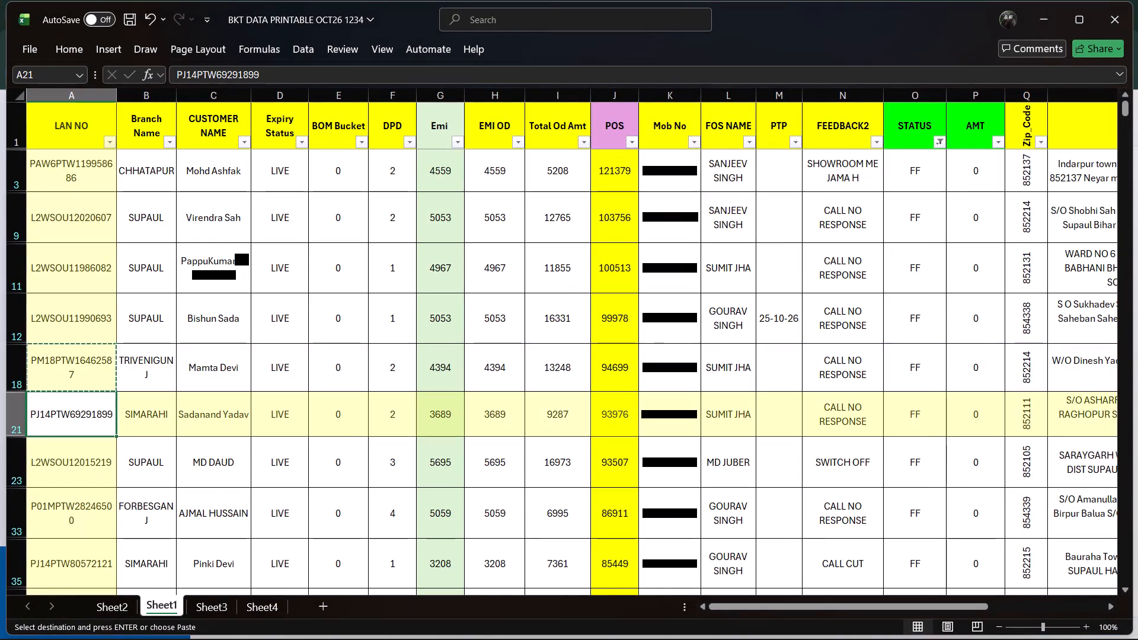
pyautogui.hotkey('ctrl', 'c')
pyautogui.press('super+Tab')
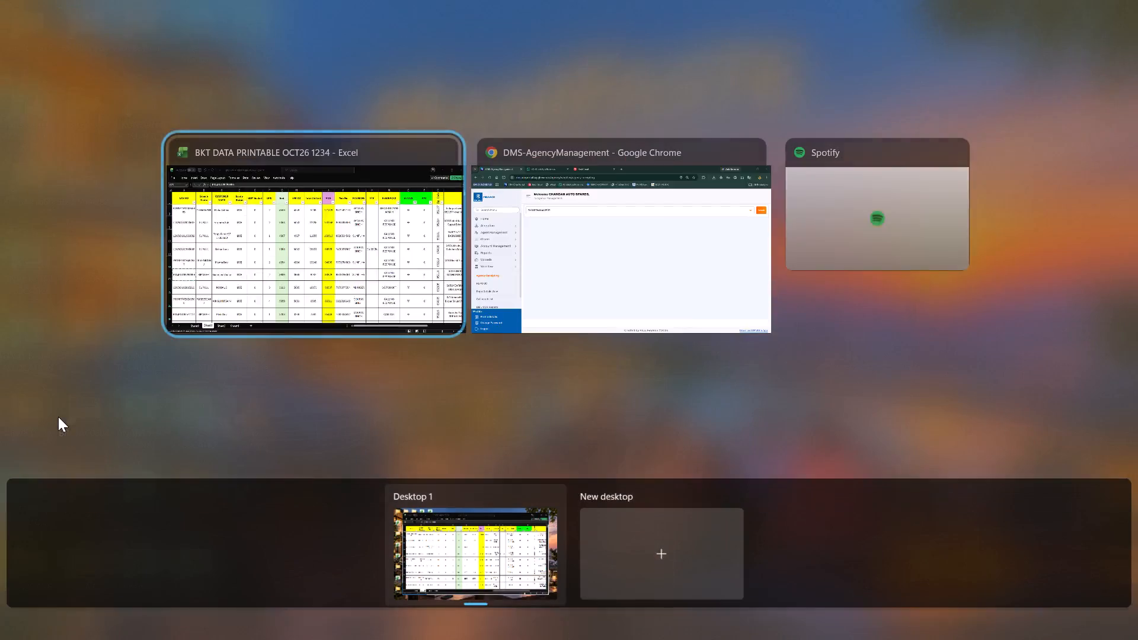
pyautogui.click(541, 251)
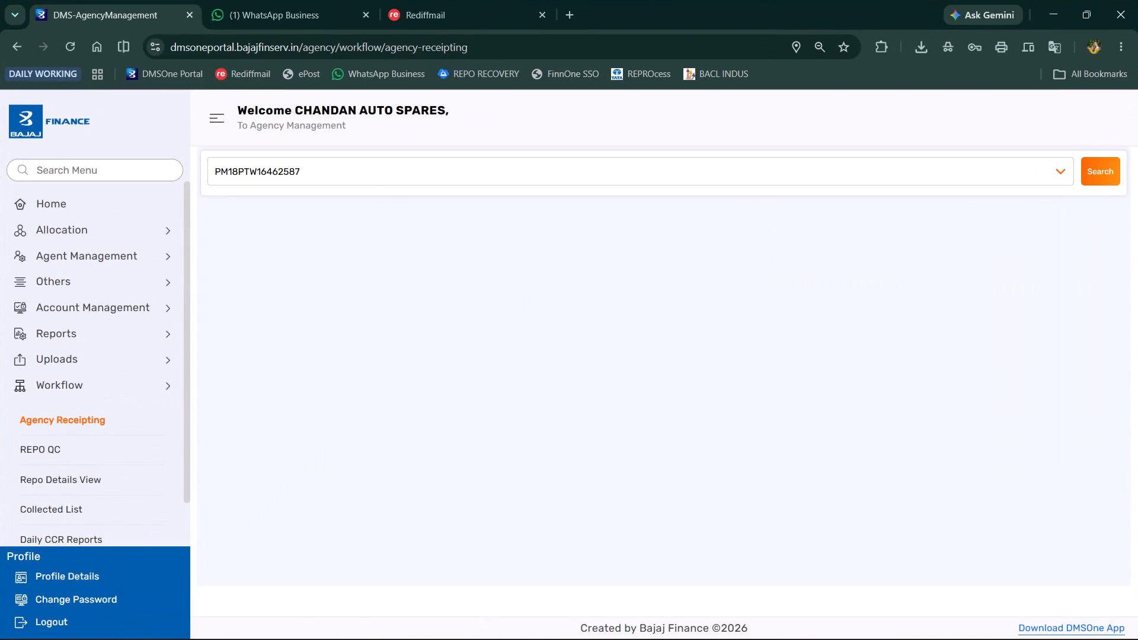
pyautogui.press('BackSpace')
pyautogui.press('BackSpace')
pyautogui.press('BackSpace')
pyautogui.press('BackSpace')
pyautogui.press('BackSpace')
pyautogui.press('BackSpace')
pyautogui.press('BackSpace')
pyautogui.press('BackSpace')
pyautogui.press('BackSpace')
pyautogui.press('BackSpace')
pyautogui.press('BackSpace')
pyautogui.press('BackSpace')
pyautogui.press('BackSpace')
pyautogui.press('BackSpace')
pyautogui.press('BackSpace')
pyautogui.press('BackSpace')
pyautogui.press('BackSpace')
pyautogui.press('BackSpace')
pyautogui.press('BackSpace')
pyautogui.press('BackSpace')
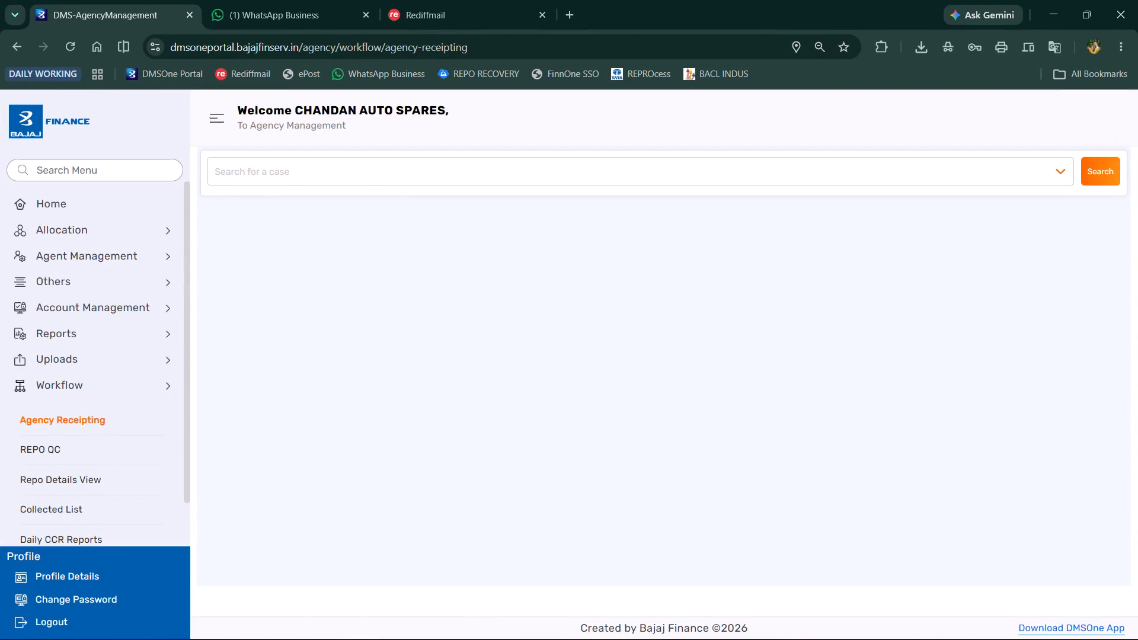
pyautogui.hotkey('ctrl', 'v')
pyautogui.press('Return')
pyautogui.press('Return')
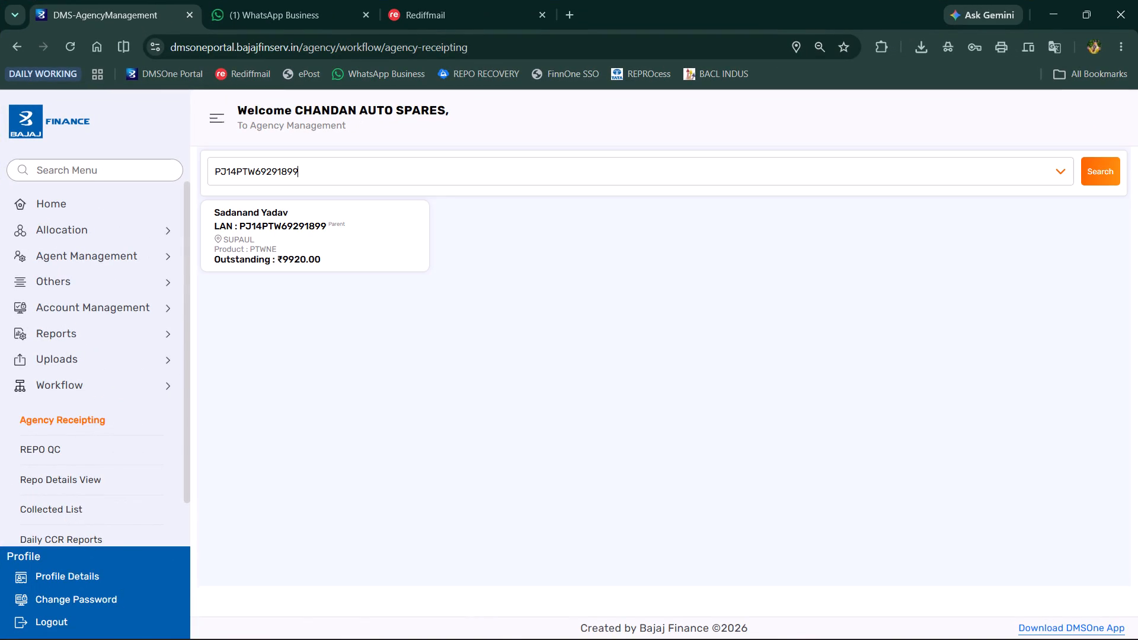
# Open the loan record found for the row 21 LAN NO in the agency receipting portal.
pyautogui.doubleClick(260, 246)
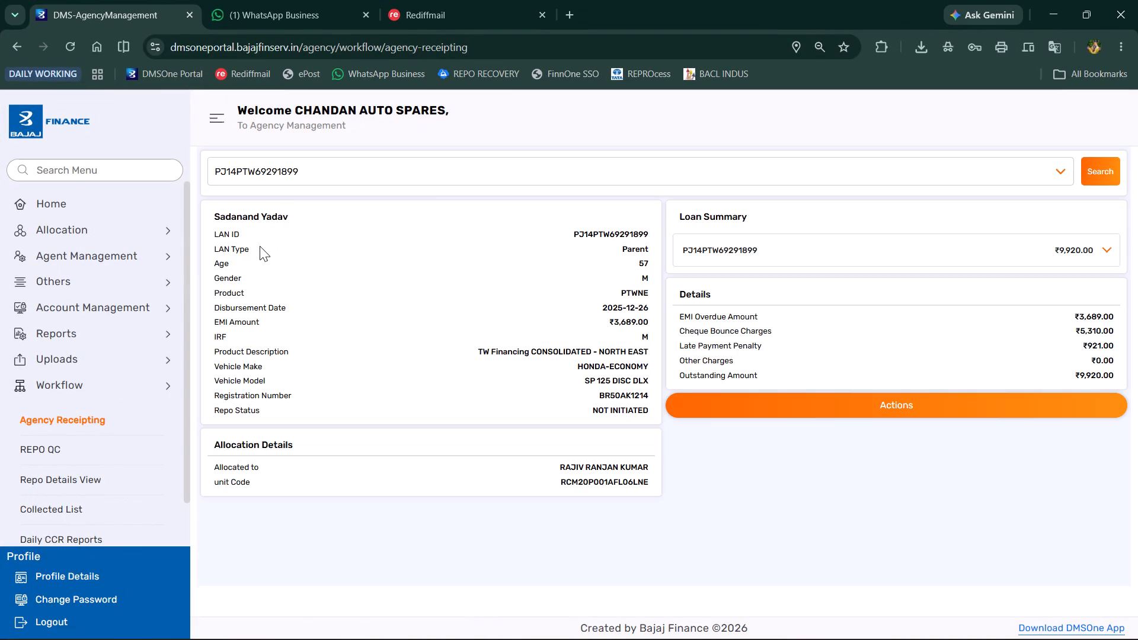
# Copy the LAN NO in row 33 of the Excel sheet and open its loan record in the Chrome agency receipting portal.
pyautogui.press('super+Tab')
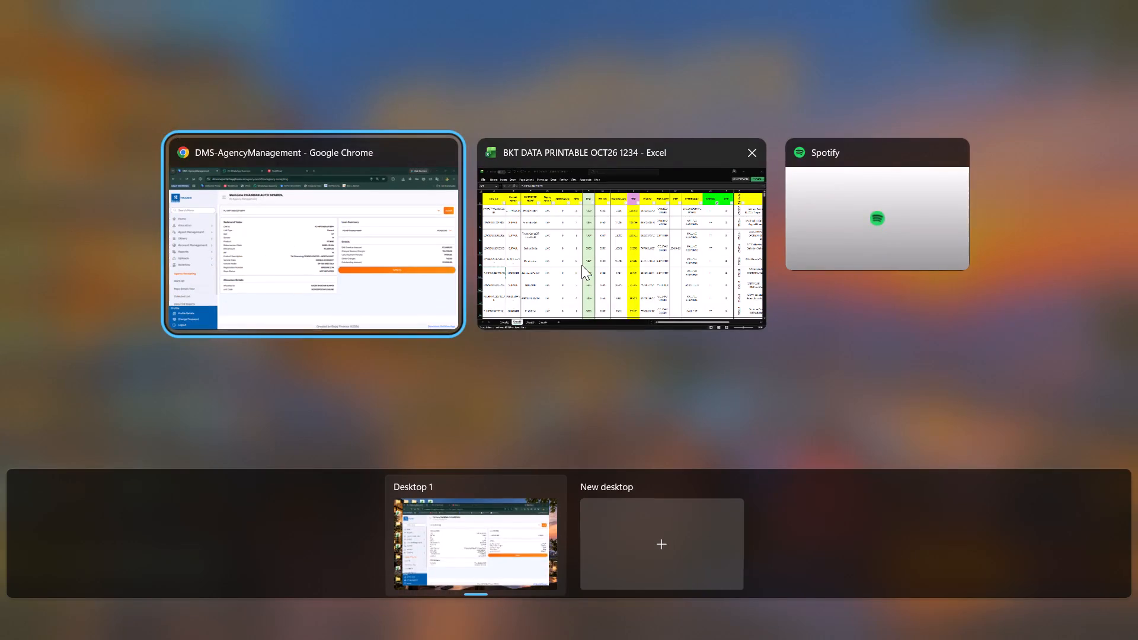
pyautogui.click(581, 265)
pyautogui.click(82, 453)
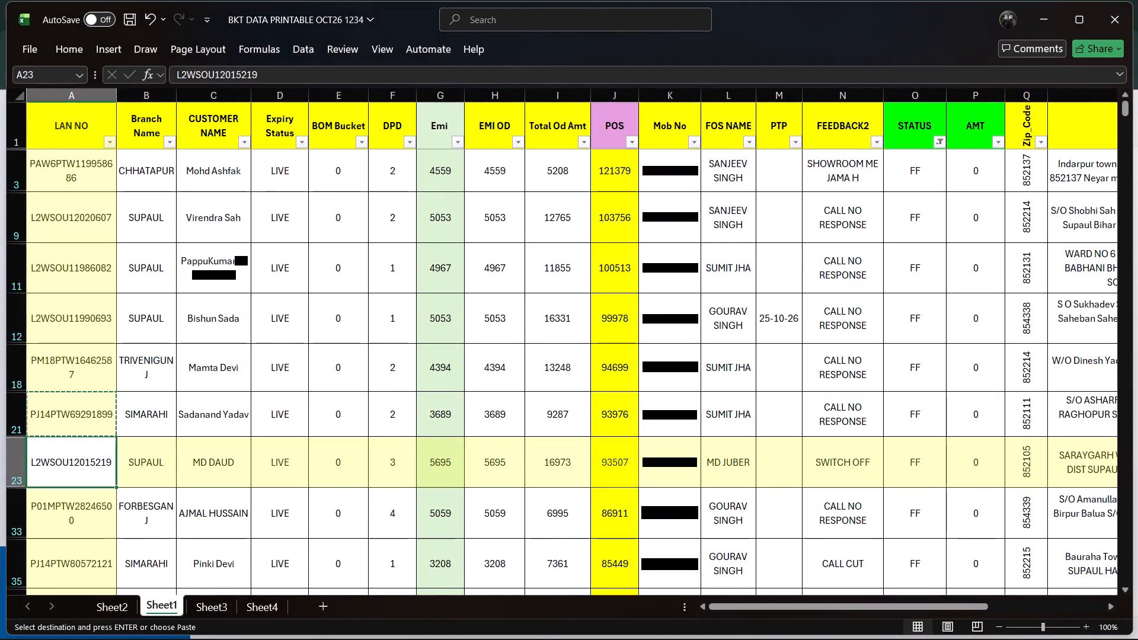
pyautogui.click(73, 516)
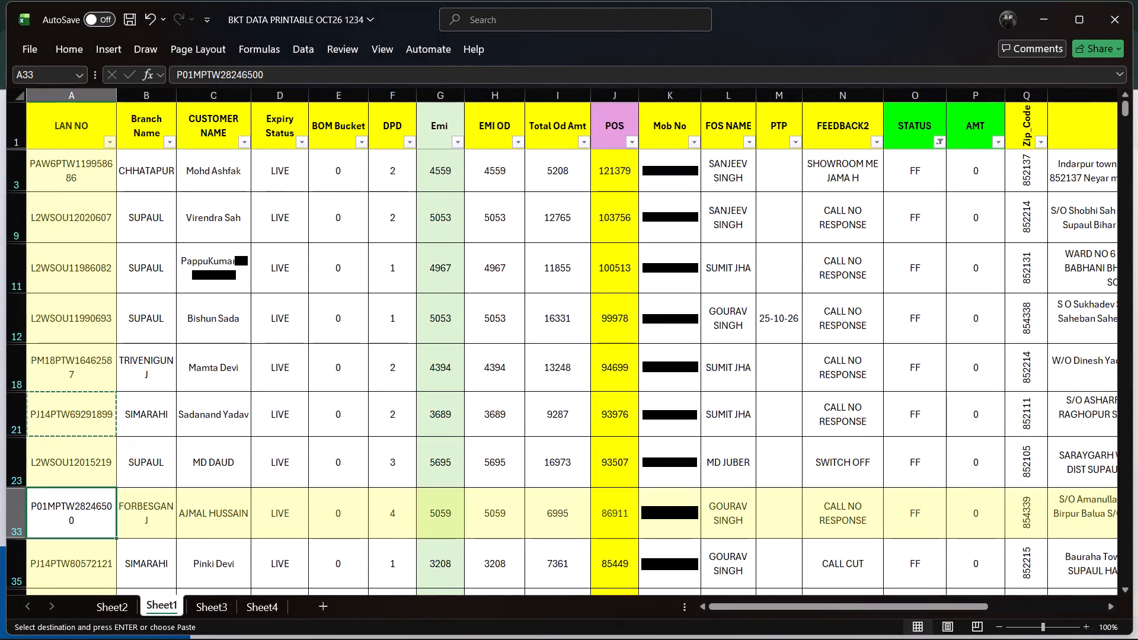
pyautogui.hotkey('ctrl', 'c')
pyautogui.press('super+Tab')
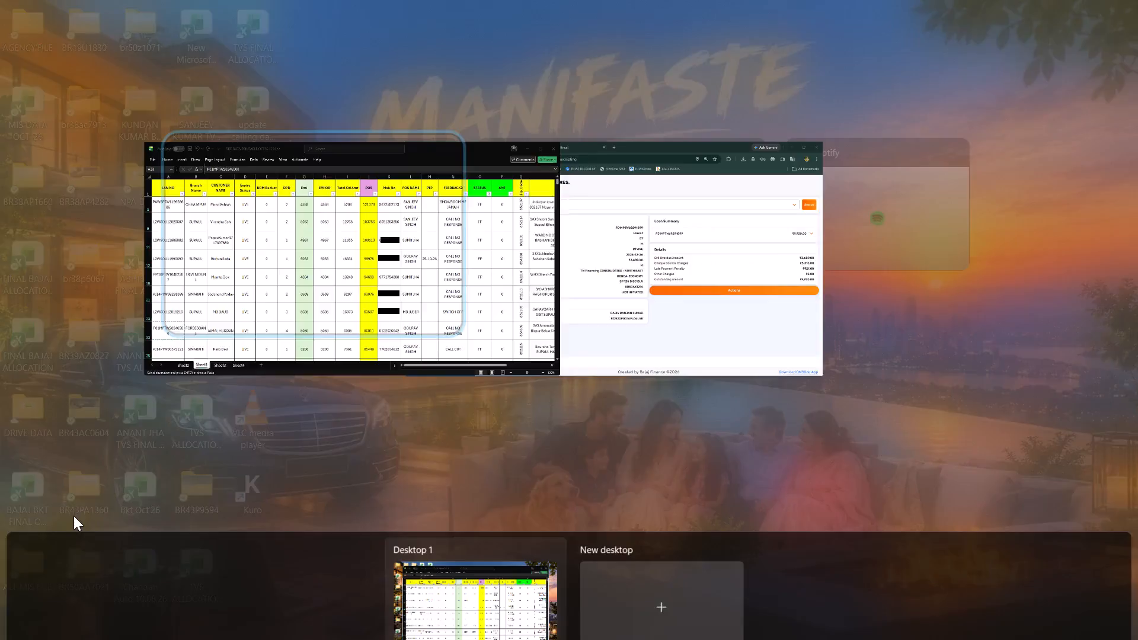
pyautogui.click(572, 289)
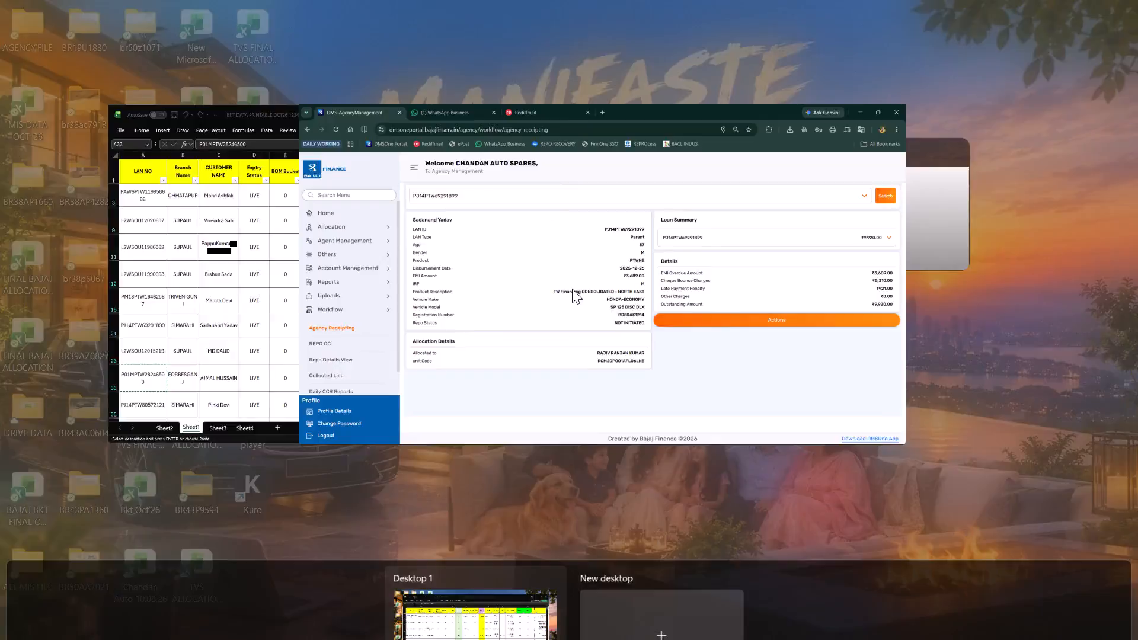
pyautogui.click(315, 172)
pyautogui.press('BackSpace')
pyautogui.press('BackSpace')
pyautogui.press('BackSpace')
pyautogui.press('BackSpace')
pyautogui.press('BackSpace')
pyautogui.press('BackSpace')
pyautogui.press('BackSpace')
pyautogui.press('BackSpace')
pyautogui.press('BackSpace')
pyautogui.press('BackSpace')
pyautogui.press('BackSpace')
pyautogui.press('BackSpace')
pyautogui.press('BackSpace')
pyautogui.press('BackSpace')
pyautogui.press('BackSpace')
pyautogui.press('BackSpace')
pyautogui.press('BackSpace')
pyautogui.press('BackSpace')
pyautogui.press('BackSpace')
pyautogui.press('BackSpace')
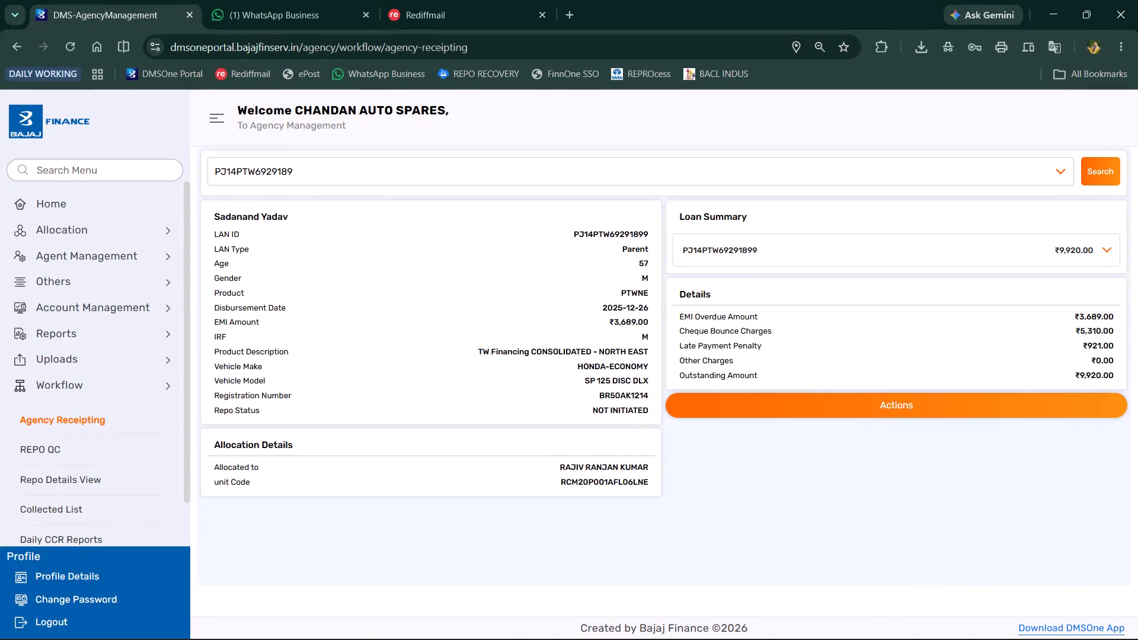
pyautogui.hotkey('ctrl', 'v')
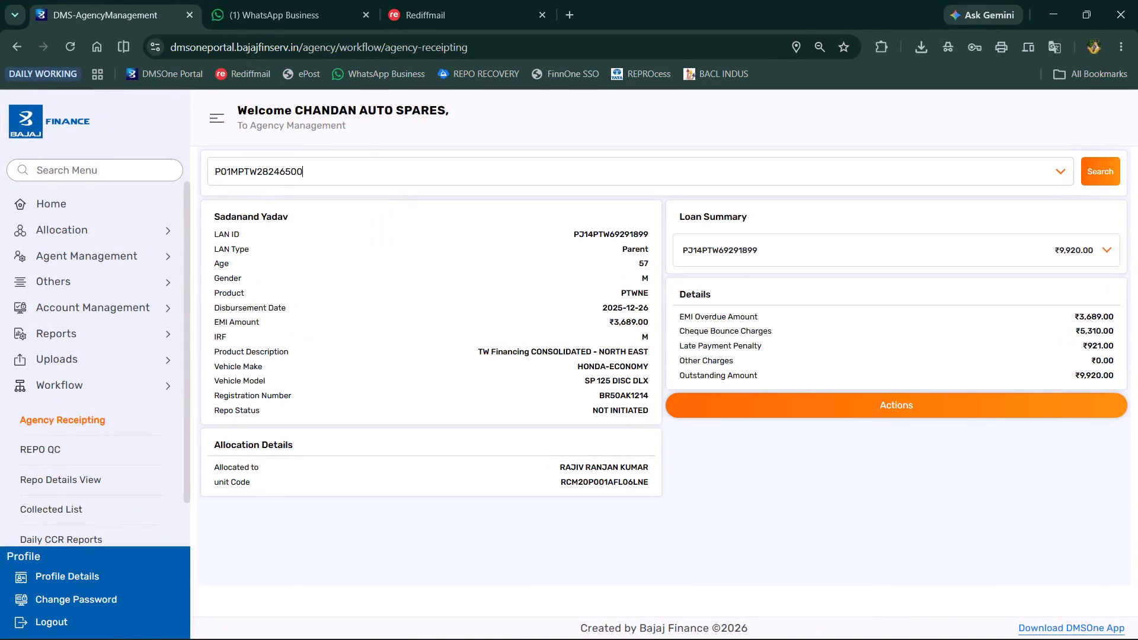
pyautogui.press('Return')
pyautogui.press('Return')
pyautogui.doubleClick(281, 235)
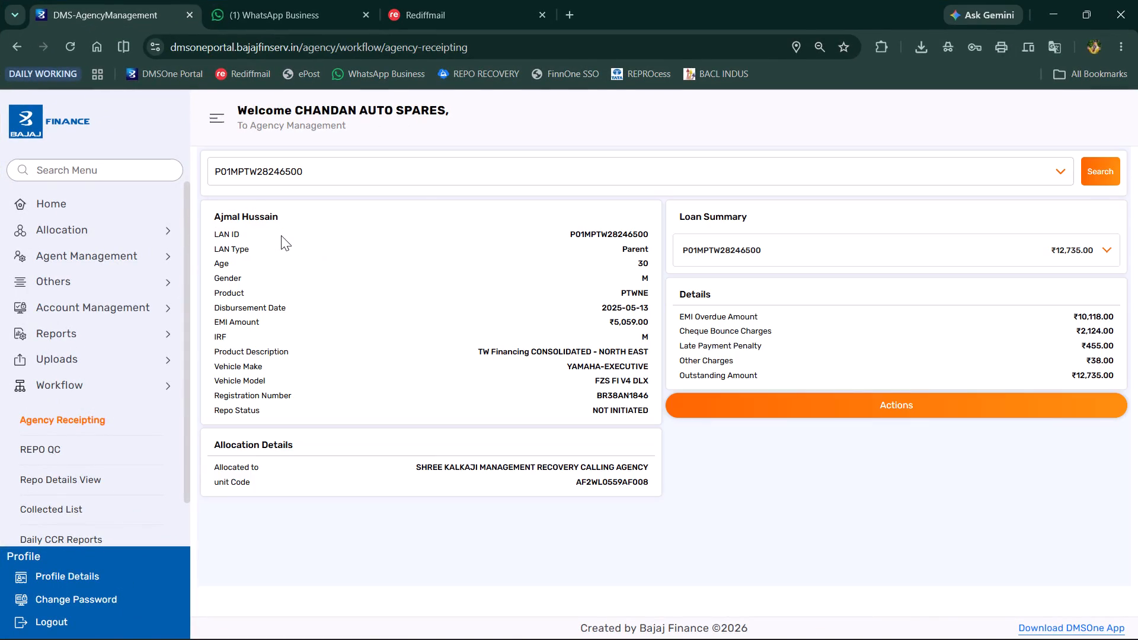
# Copy the LAN NO in row 35 of the Excel sheet and open its loan record in the Chrome agency receipting portal.
pyautogui.press('super+Tab')
pyautogui.press('Tab')
pyautogui.press('Tab')
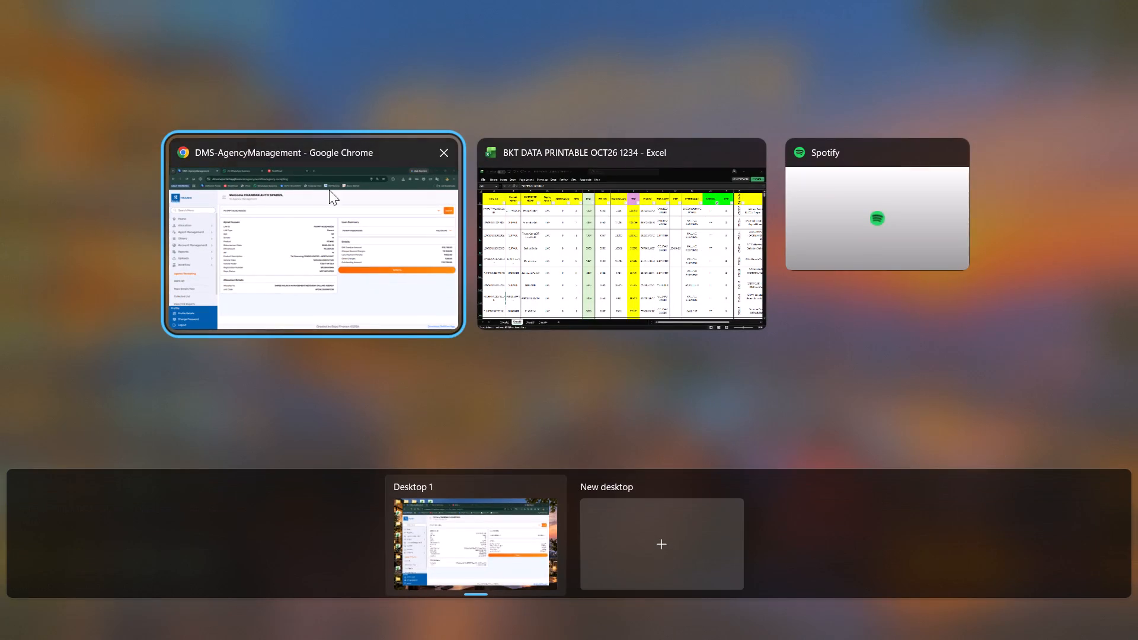
pyautogui.click(631, 309)
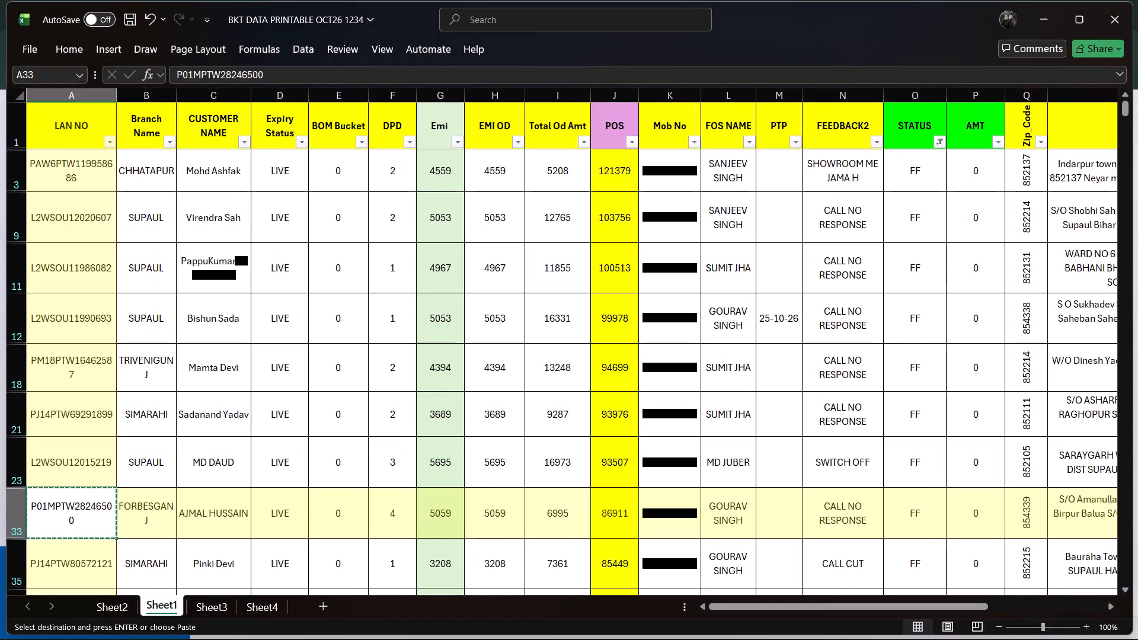
pyautogui.click(60, 570)
pyautogui.hotkey('ctrl', 'c')
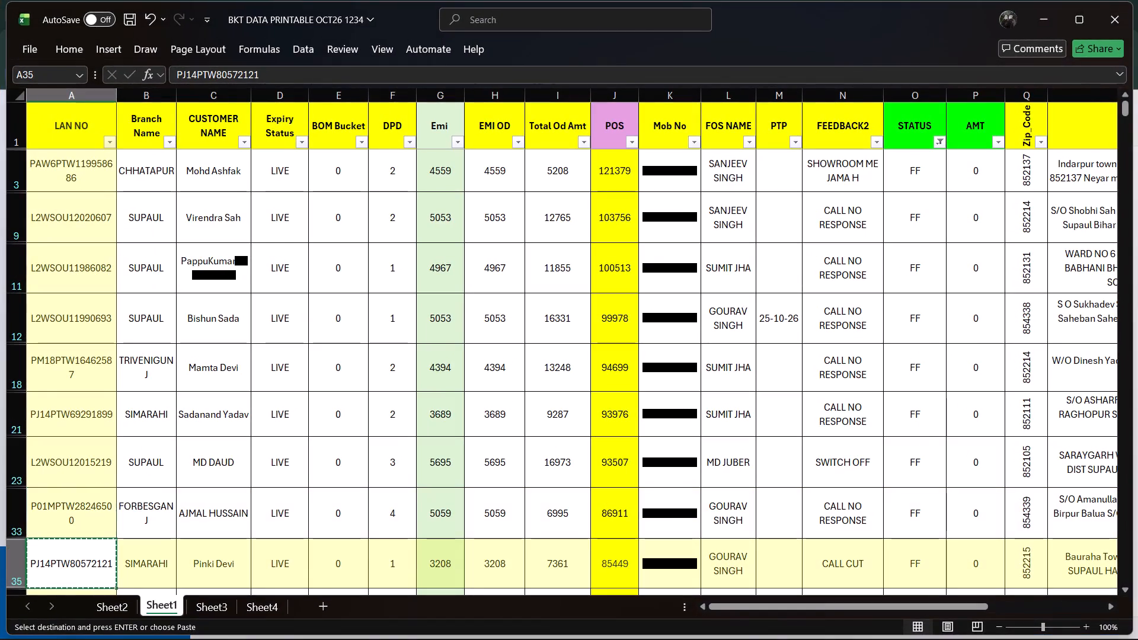
pyautogui.press('super+Tab')
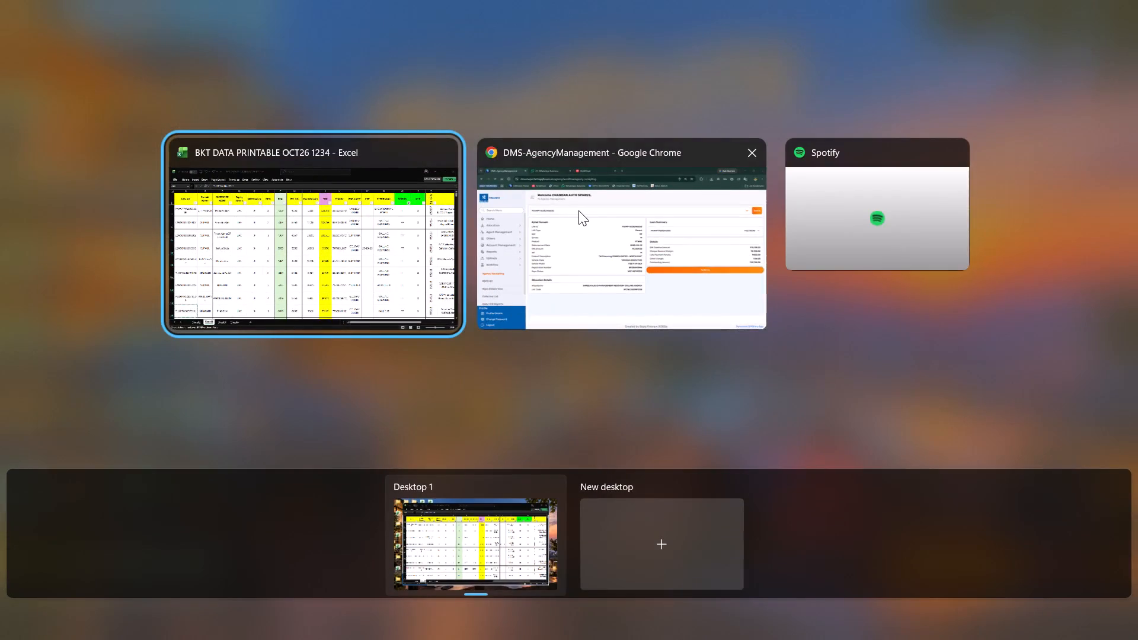
pyautogui.click(578, 210)
pyautogui.doubleClick(301, 162)
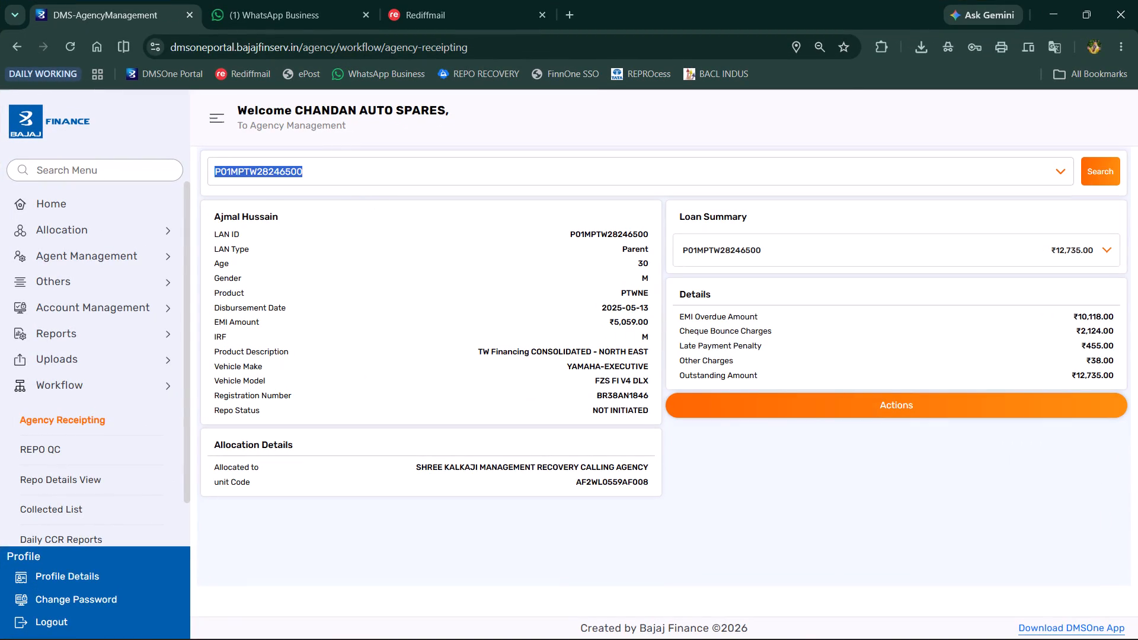
pyautogui.press('BackSpace')
pyautogui.hotkey('ctrl', 'v')
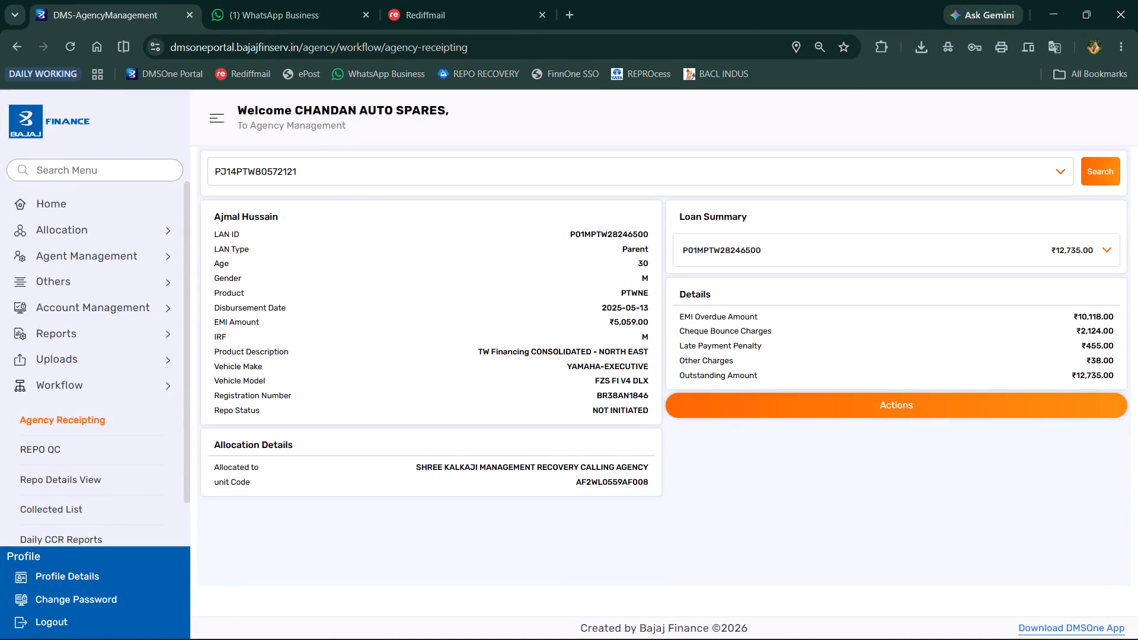
pyautogui.press('Return')
pyautogui.press('Return')
pyautogui.doubleClick(283, 225)
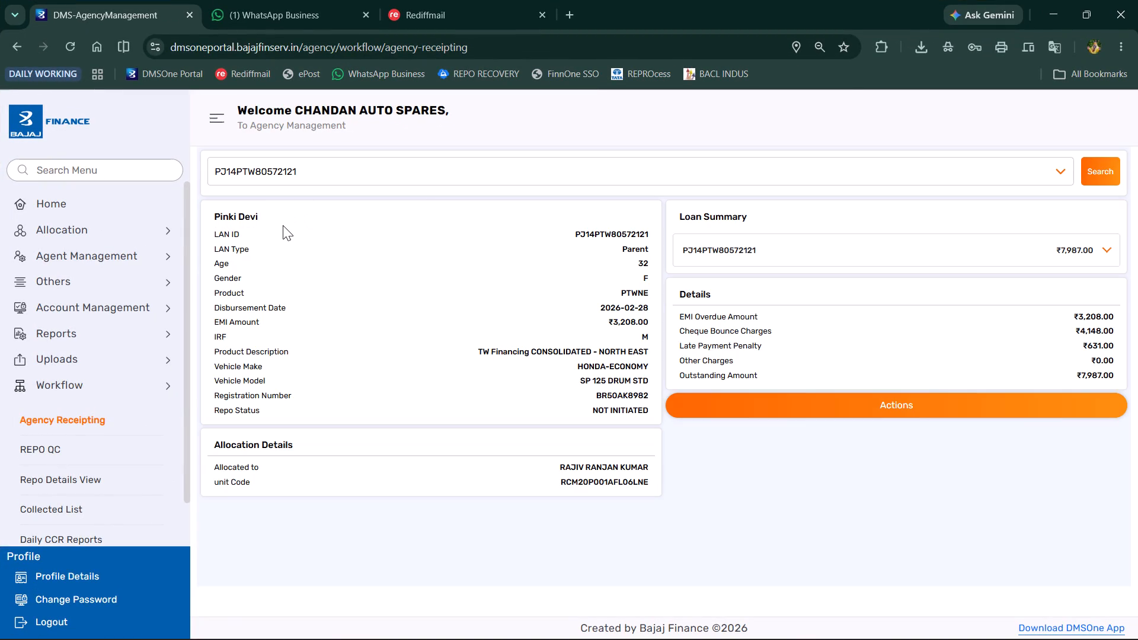
# Copy the LAN NO in row 40 of the Excel sheet and open its loan record in the Chrome agency receipting portal.
pyautogui.press('super+Tab')
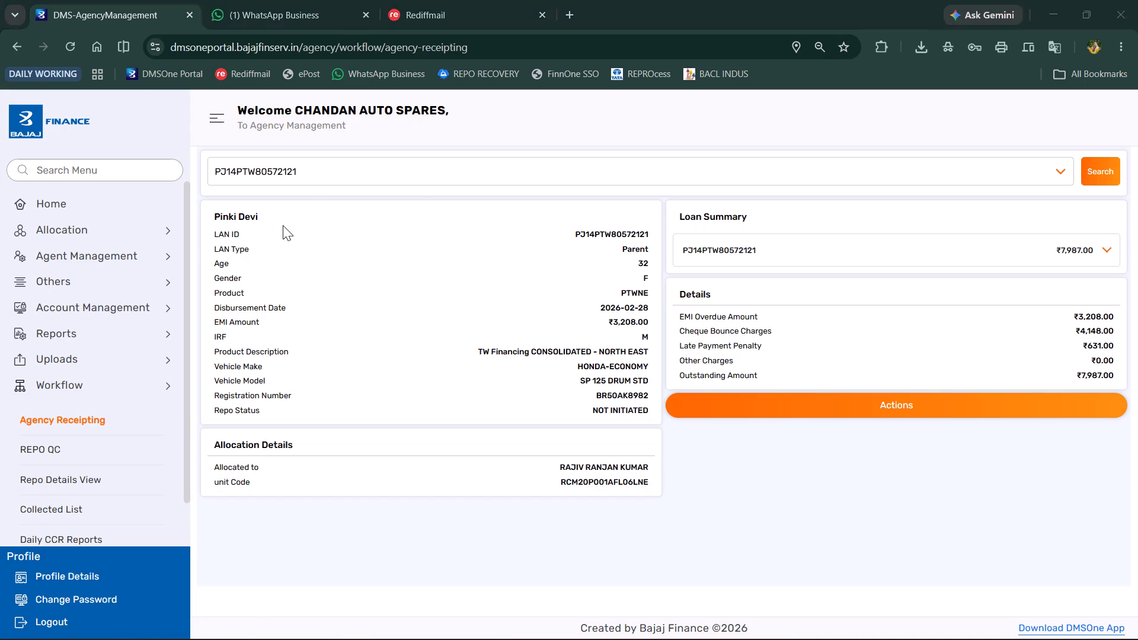
pyautogui.click(580, 248)
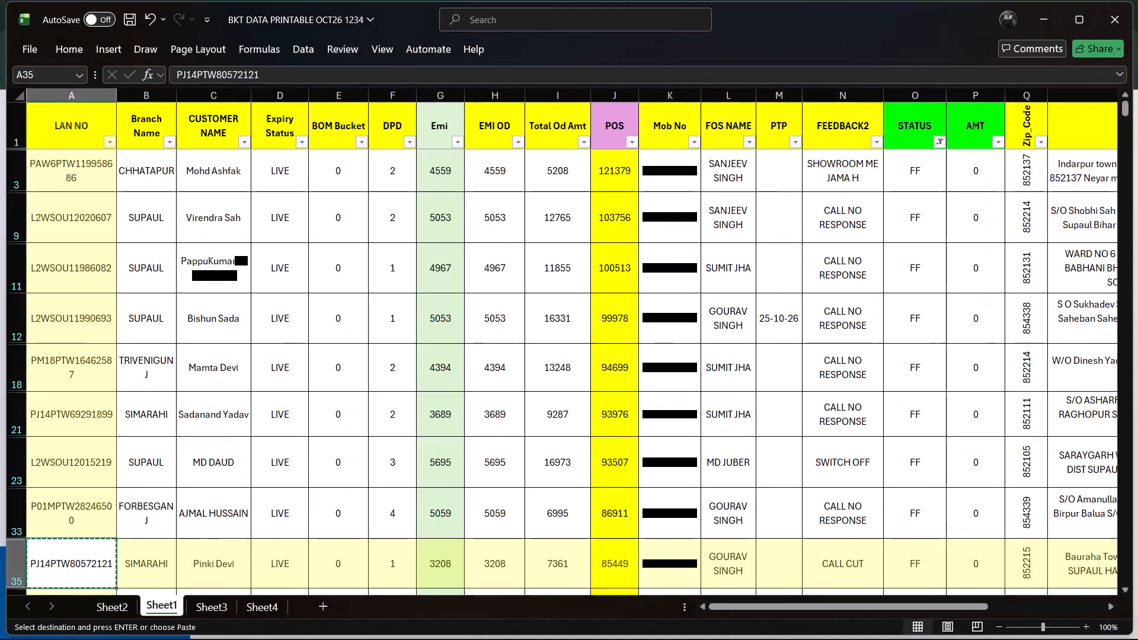
pyautogui.press('Down')
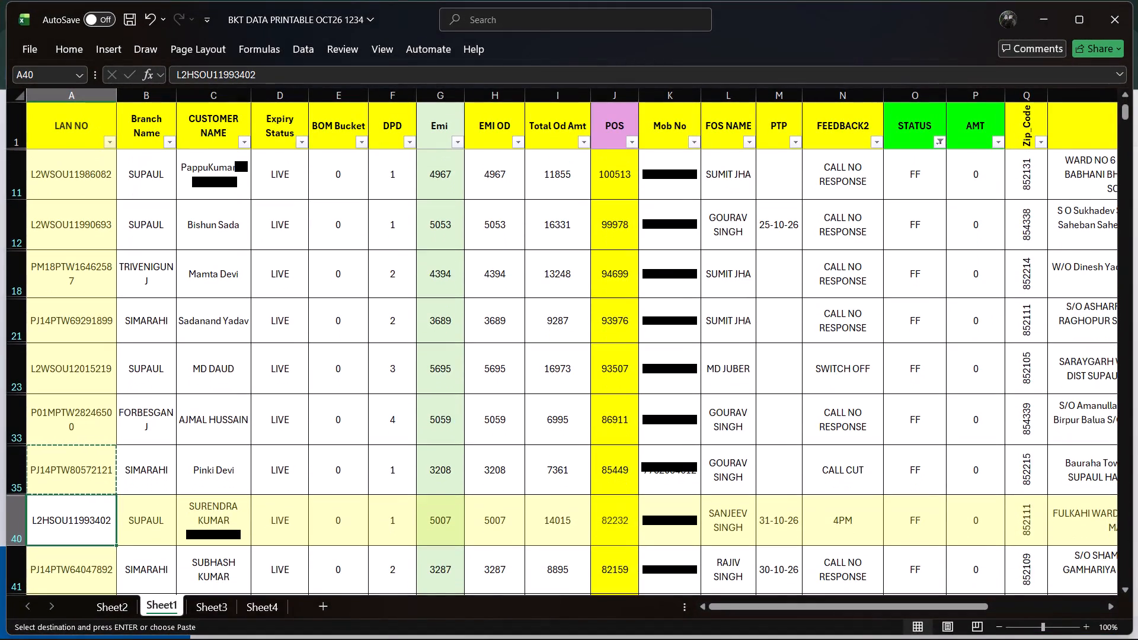
pyautogui.hotkey('ctrl', 'c')
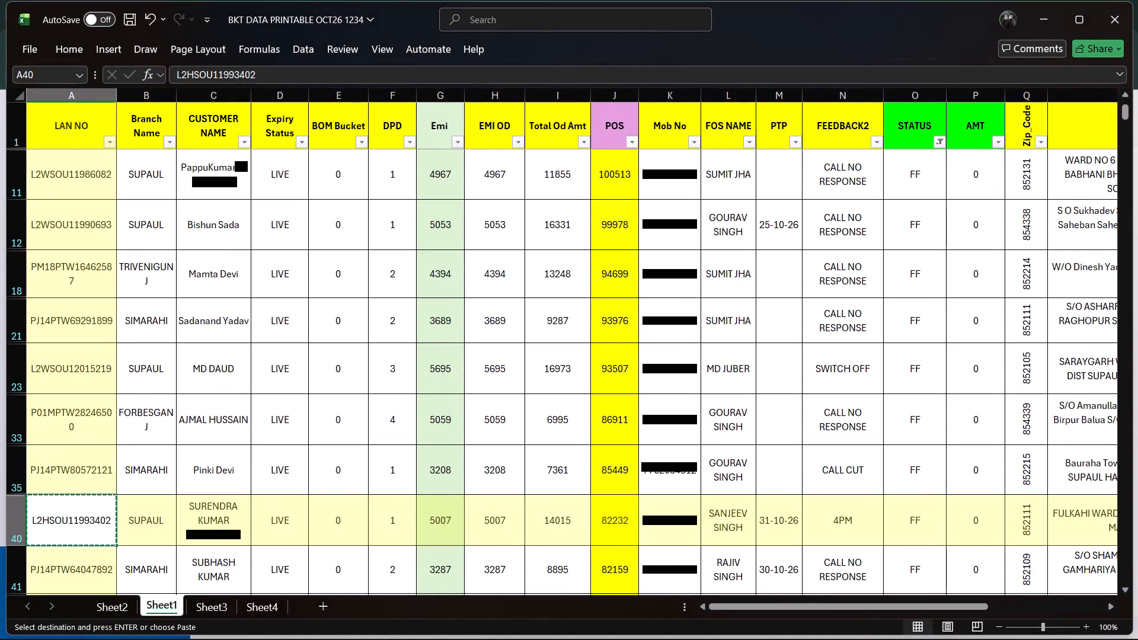
pyautogui.press('super+Tab')
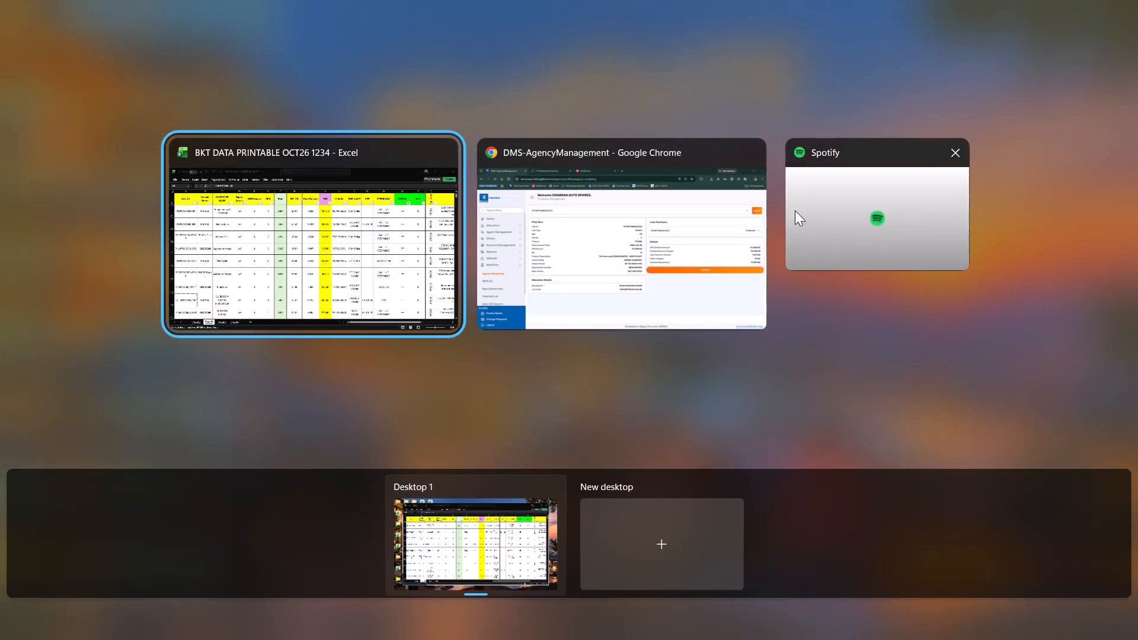
pyautogui.click(631, 252)
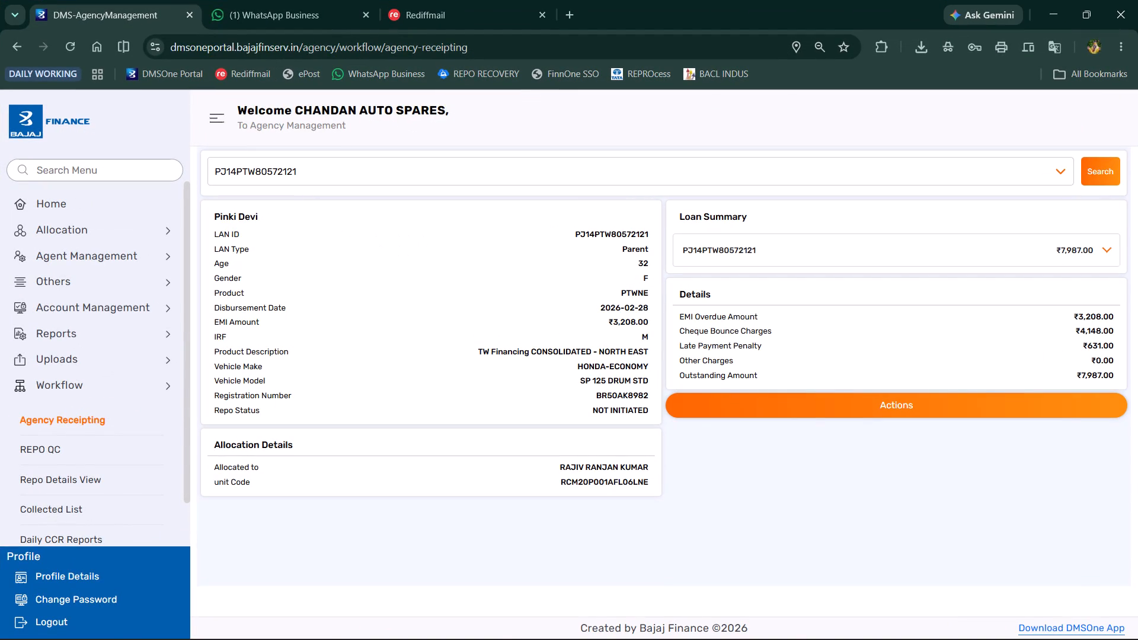
pyautogui.doubleClick(302, 169)
pyautogui.press('BackSpace')
pyautogui.hotkey('ctrl', 'v')
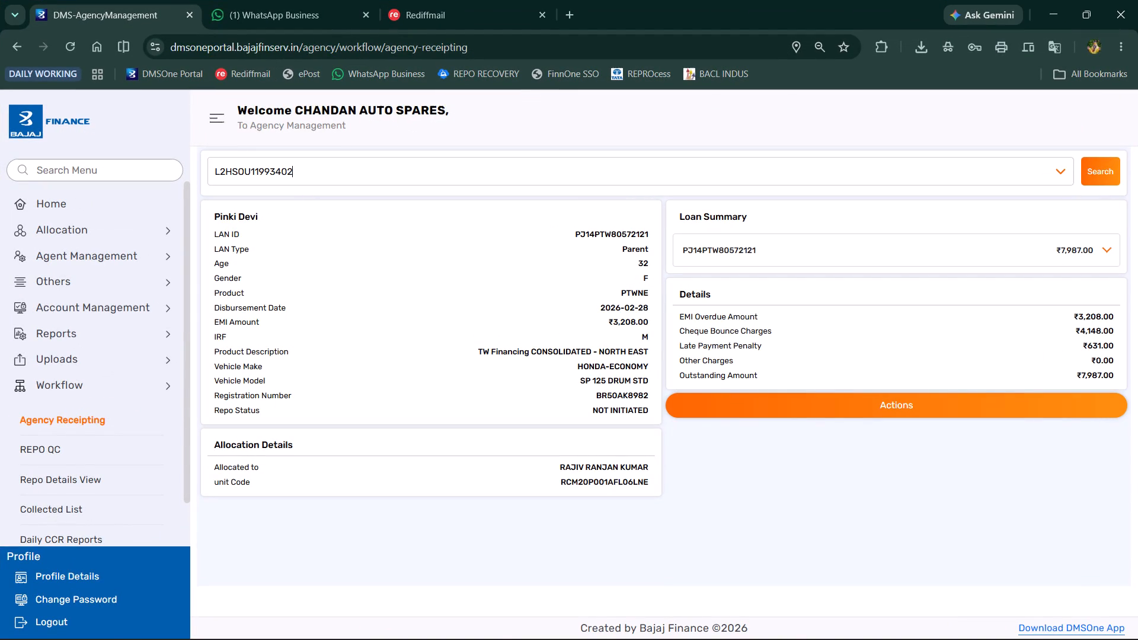
pyautogui.press('Return')
pyautogui.press('Return')
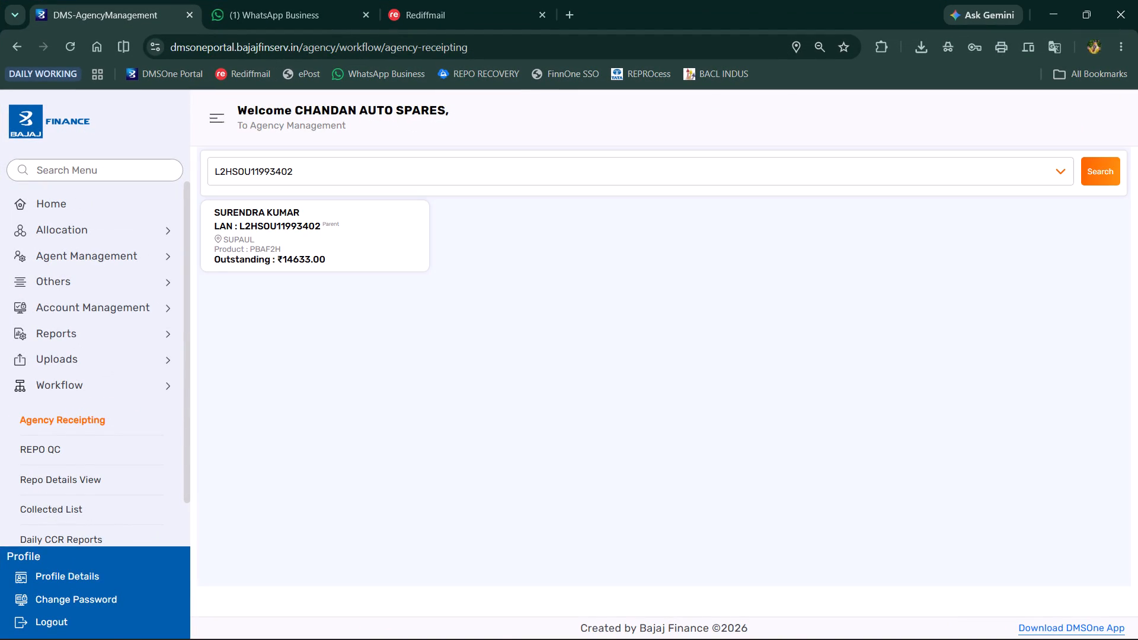
pyautogui.doubleClick(229, 231)
# Copy the LAN NO in row 41 of the Excel sheet and open its loan record in the Chrome agency receipting portal.
pyautogui.press('super+Tab')
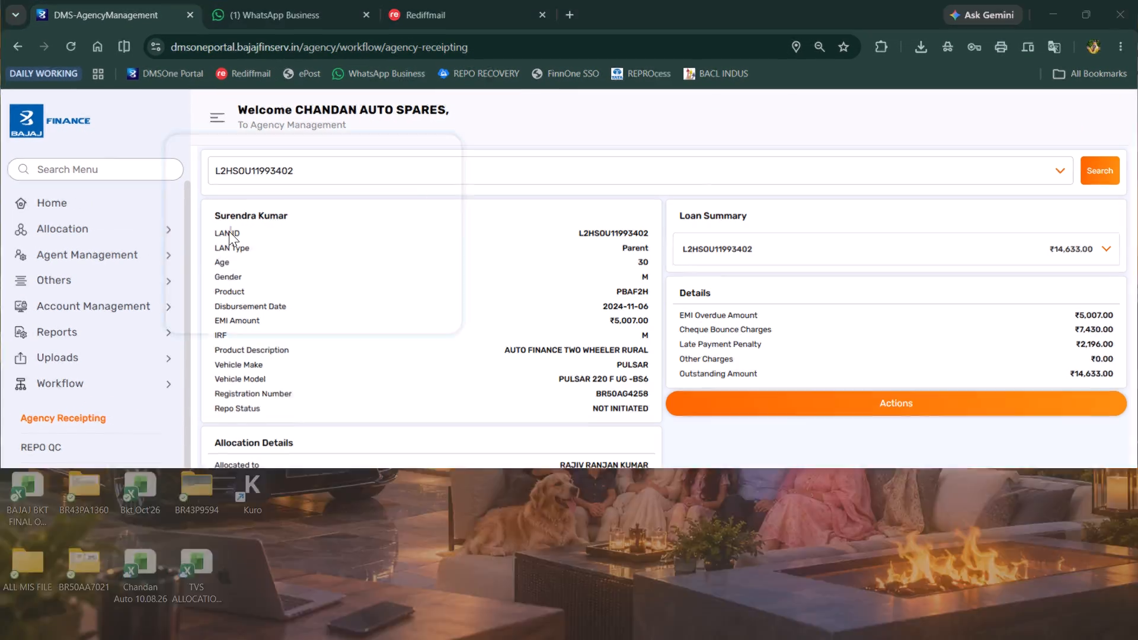
pyautogui.click(533, 255)
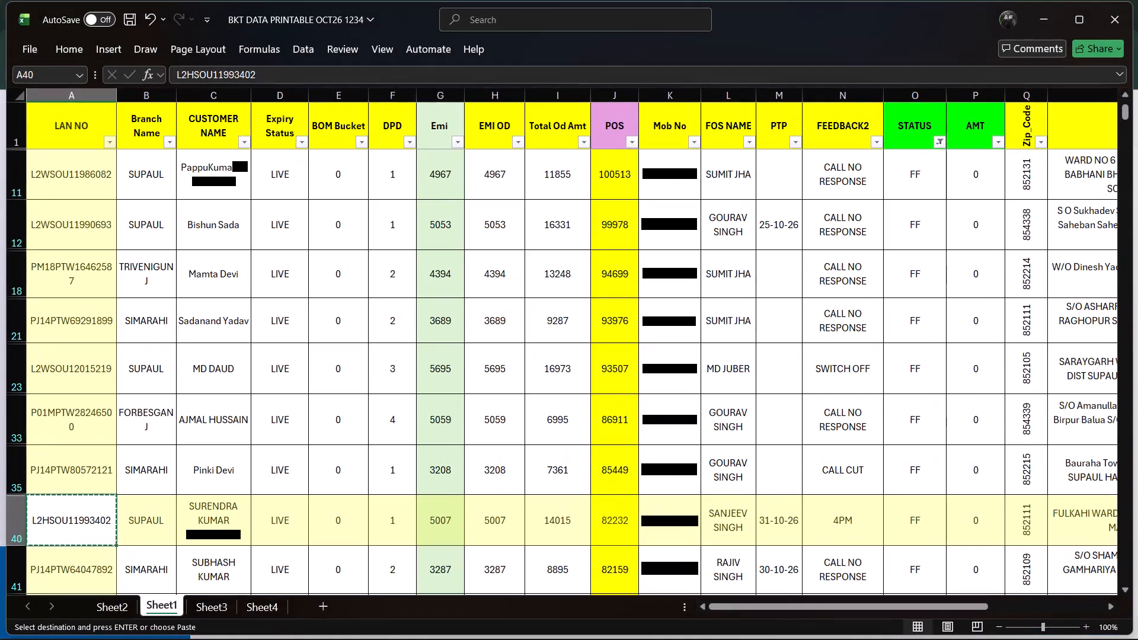
pyautogui.press('Down')
pyautogui.press('Down')
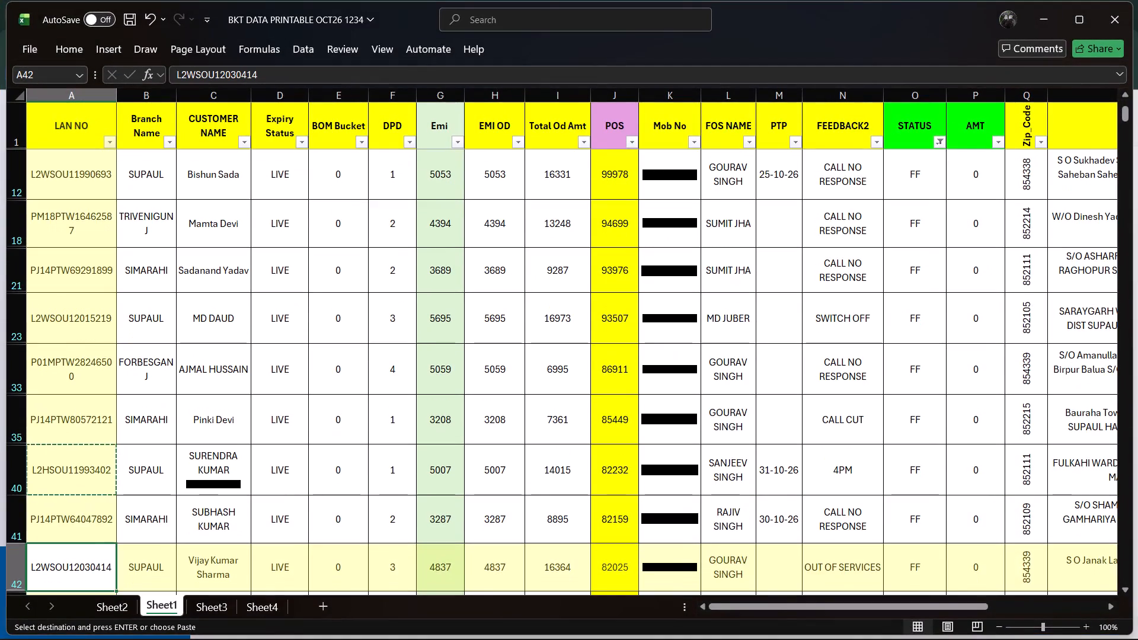
pyautogui.press('Up')
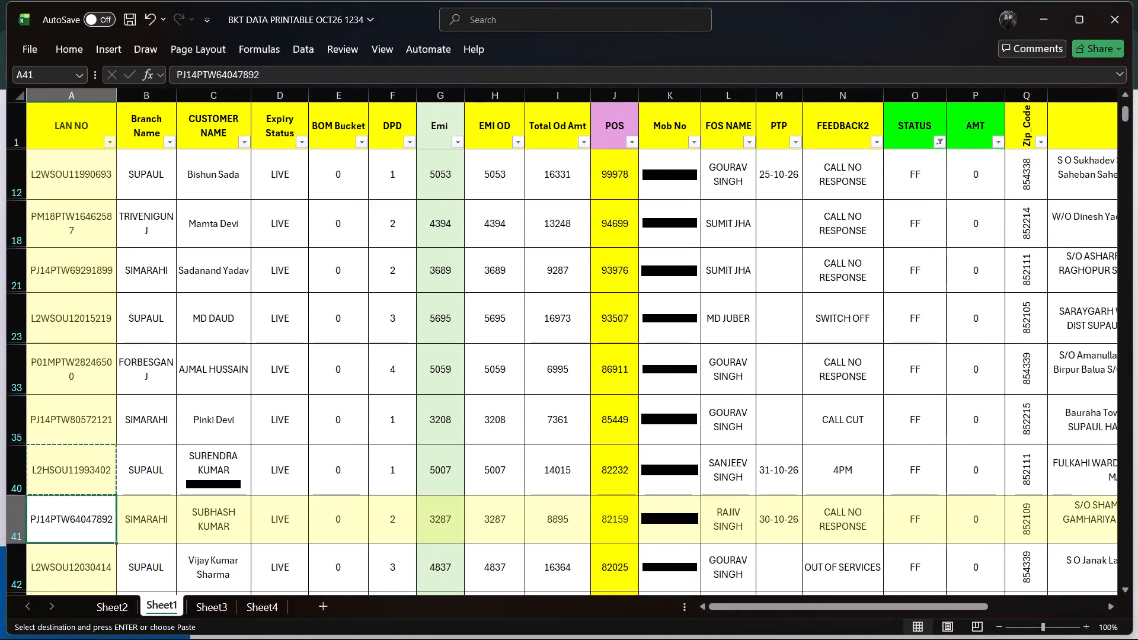
pyautogui.hotkey('ctrl', 'c')
pyautogui.press('super+Tab')
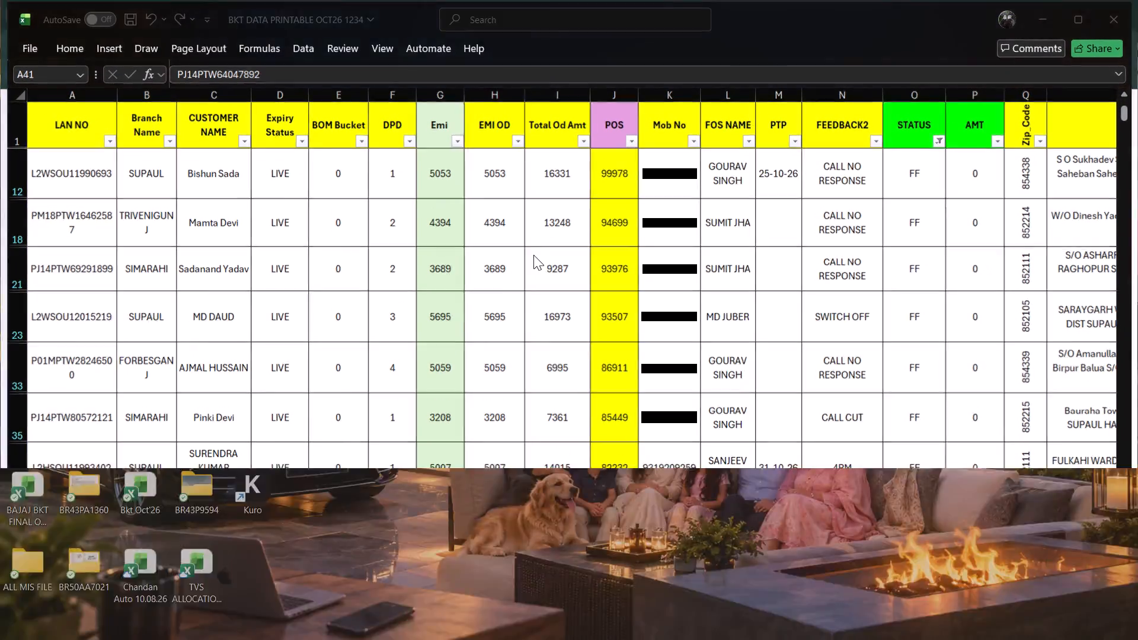
pyautogui.click(638, 254)
pyautogui.moveTo(638, 254); pyautogui.dragTo(306, 165)
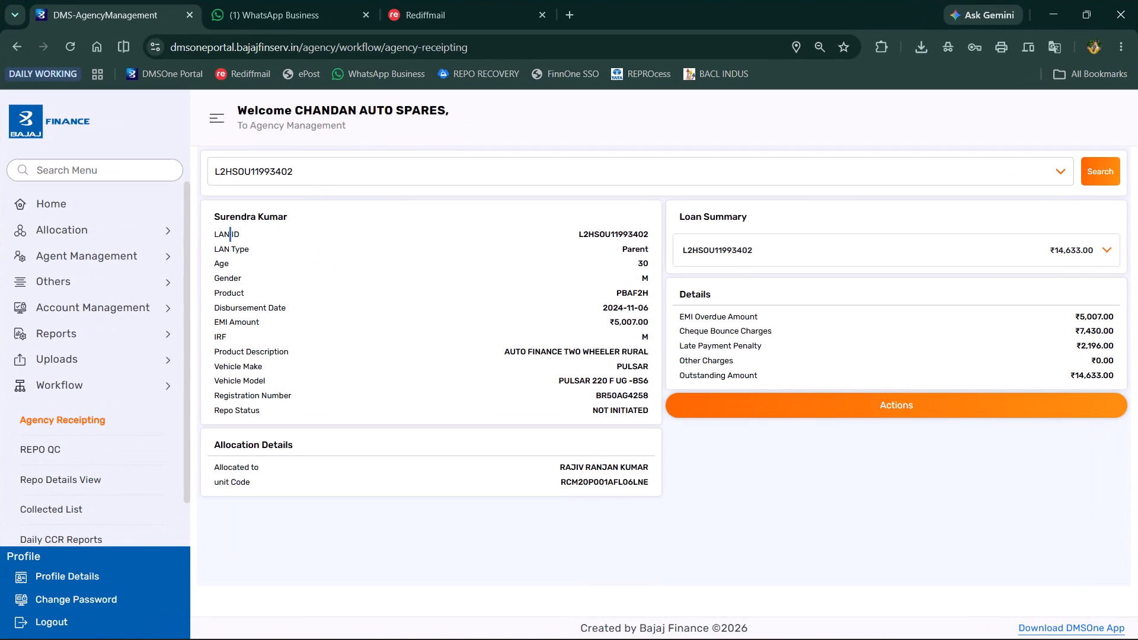
pyautogui.doubleClick(306, 165)
pyautogui.press('BackSpace')
pyautogui.hotkey('ctrl', 'v')
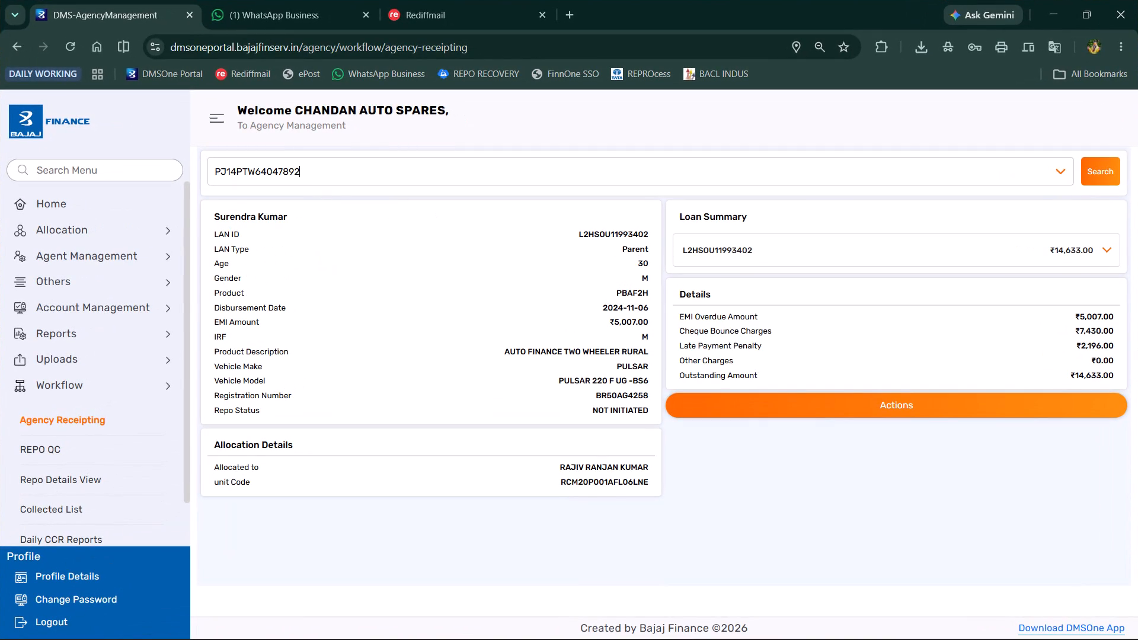
pyautogui.press('Return')
pyautogui.press('Return')
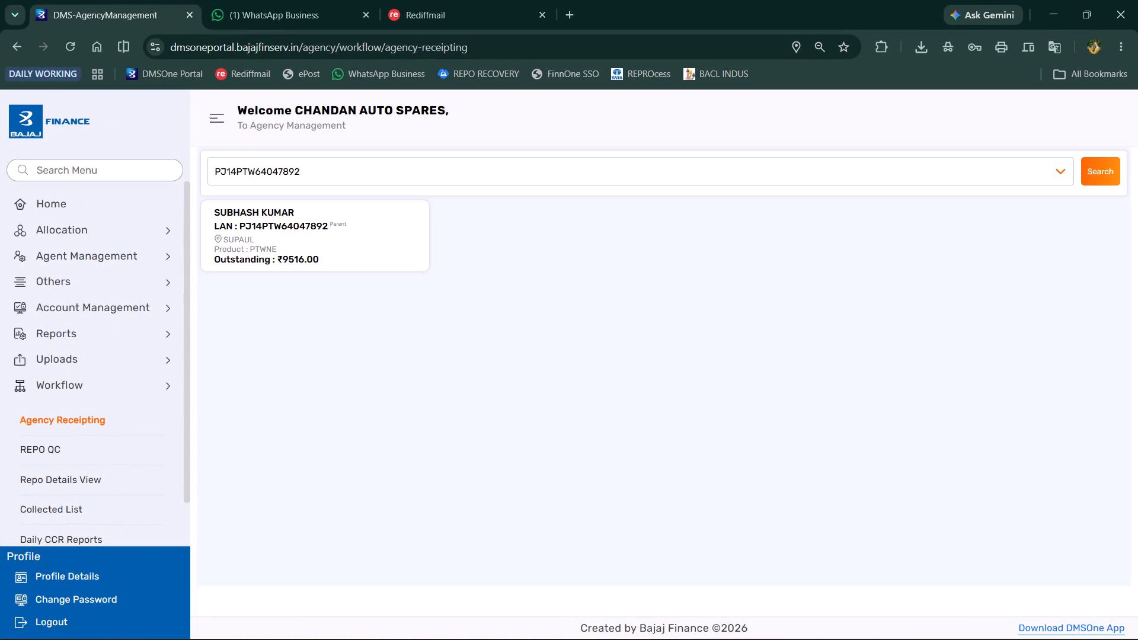
pyautogui.doubleClick(261, 241)
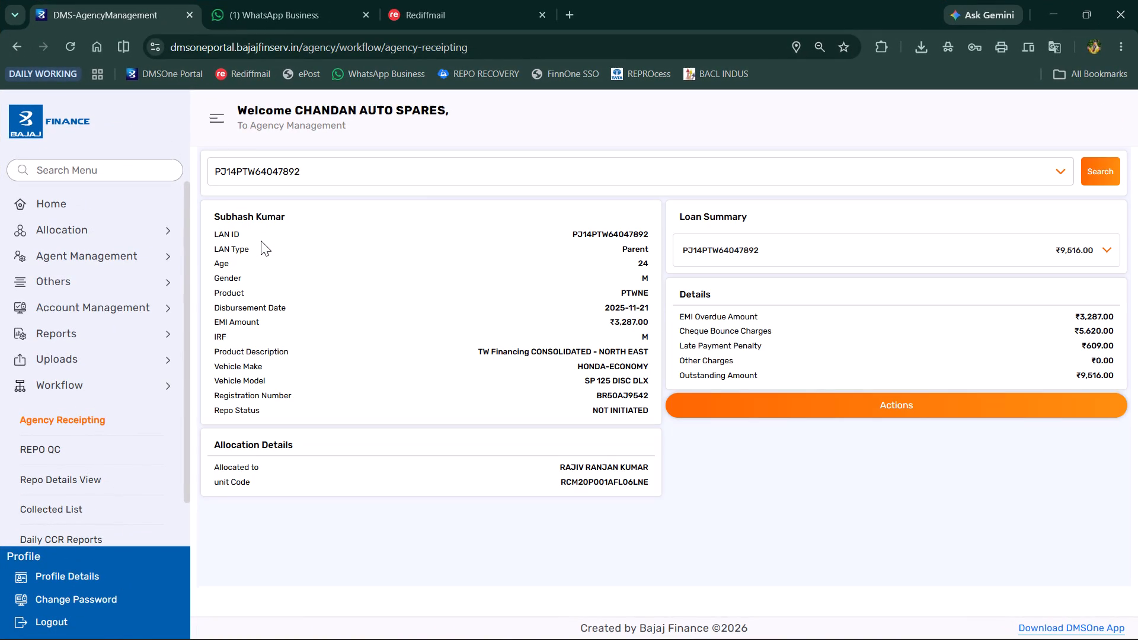
# Copy the LAN NO in row 42 of the Excel sheet and open its loan record in the Chrome agency receipting portal.
pyautogui.press('super+Tab')
pyautogui.click(577, 263)
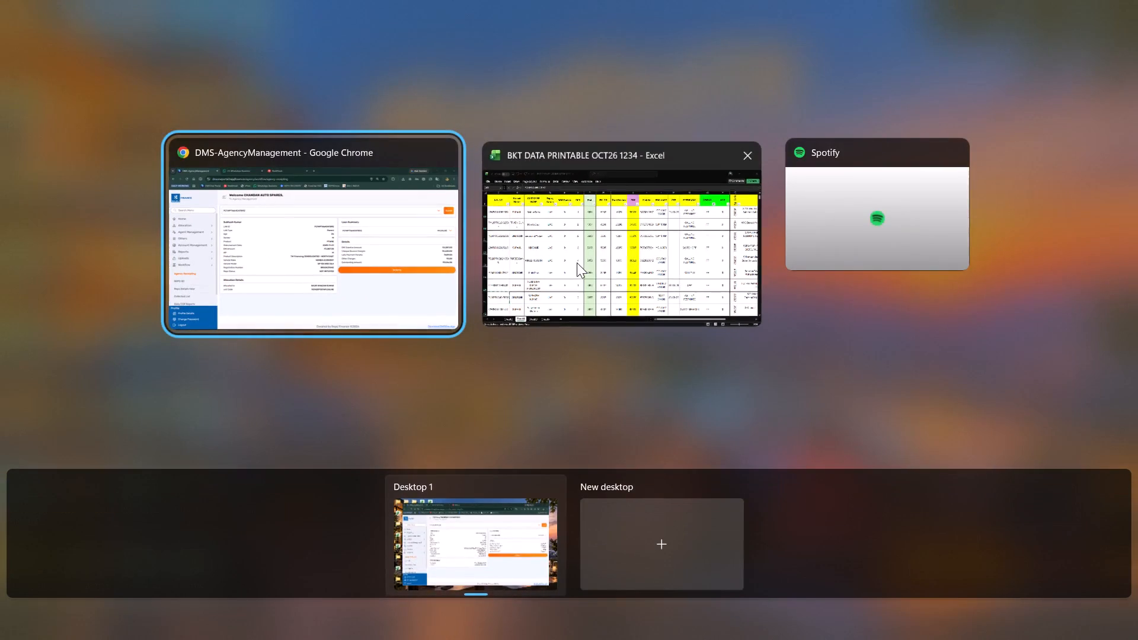
pyautogui.press('Down')
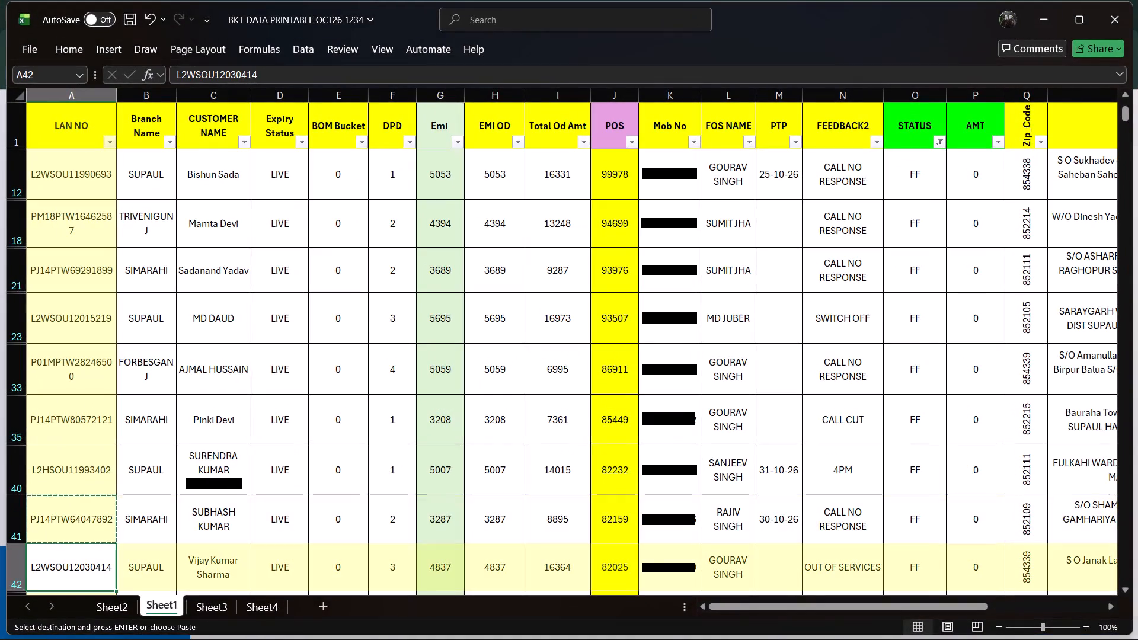
pyautogui.hotkey('ctrl', 'c')
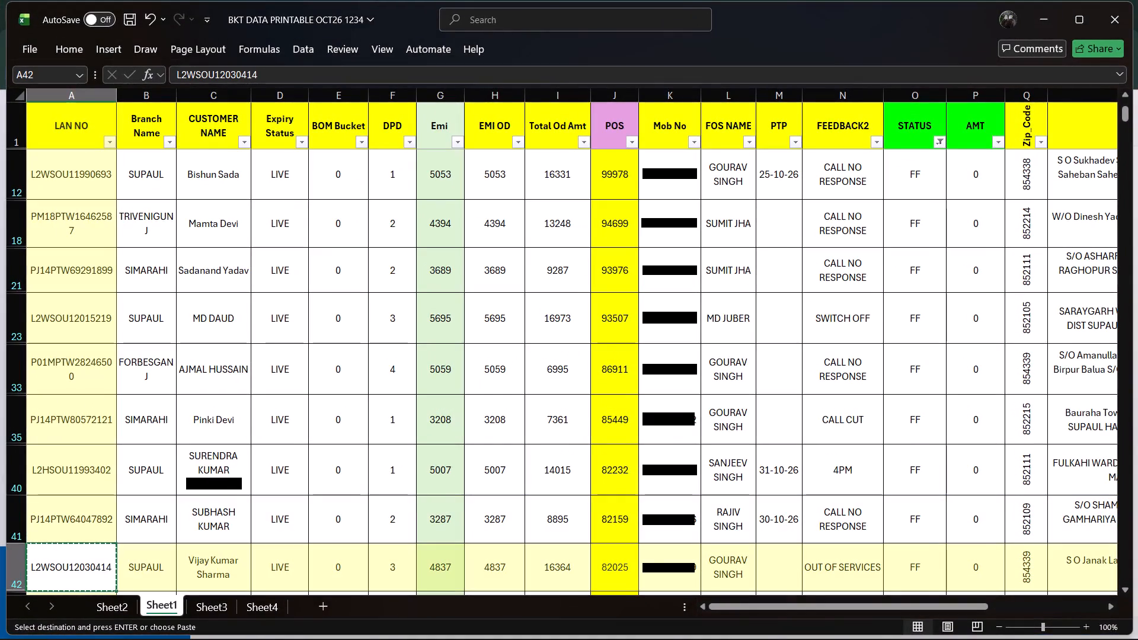
pyautogui.press('super+Tab')
pyautogui.click(631, 248)
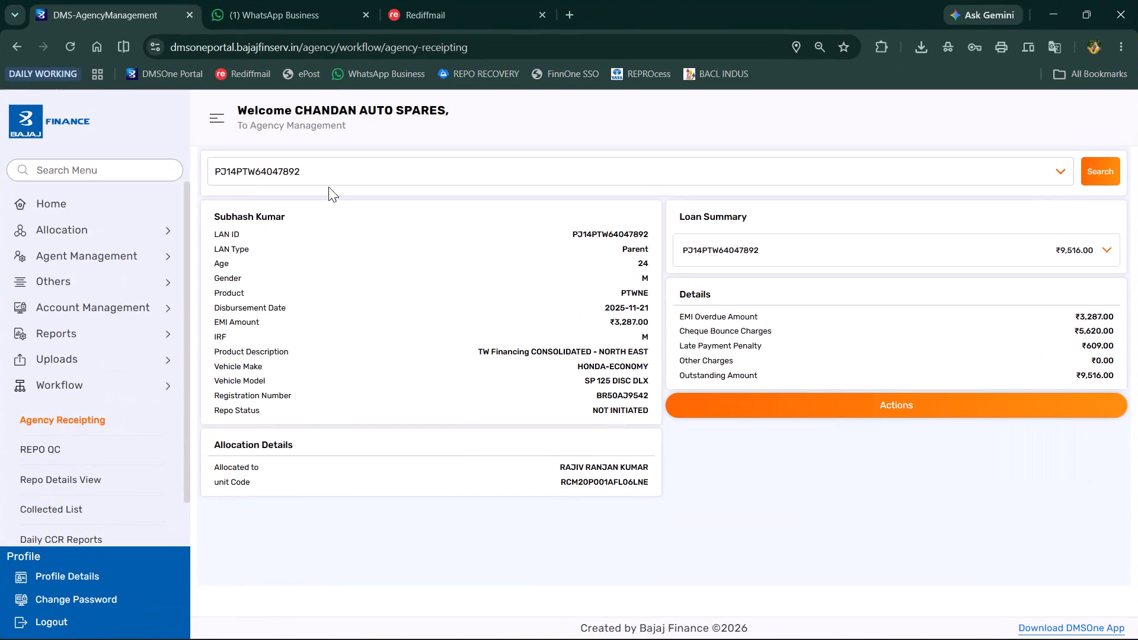
pyautogui.doubleClick(321, 174)
pyautogui.press('BackSpace')
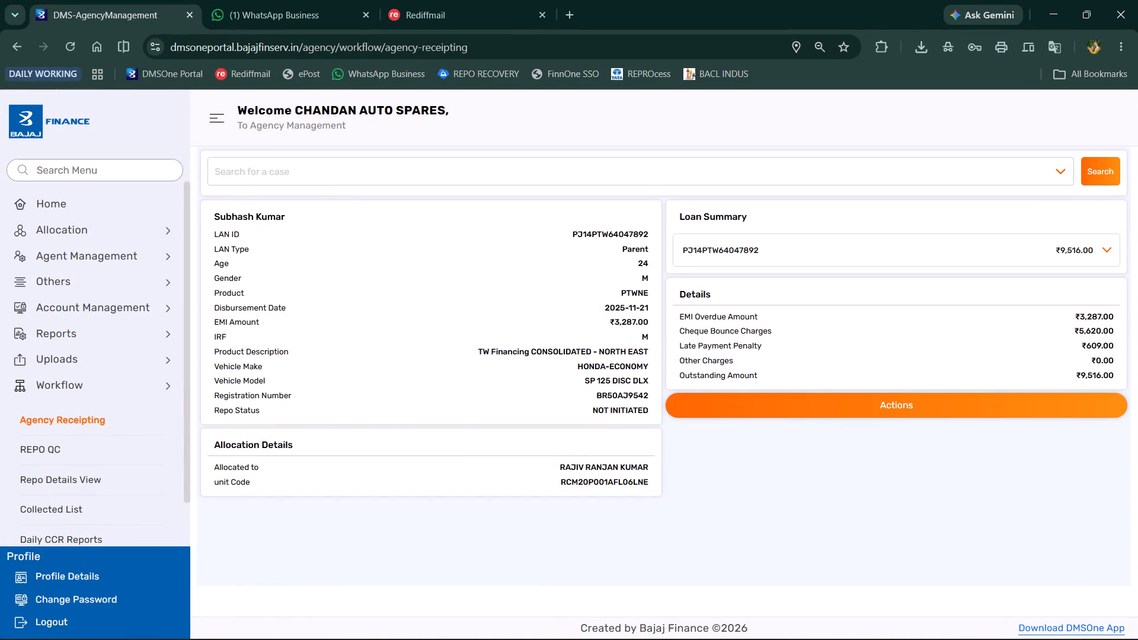
pyautogui.hotkey('ctrl', 'v')
pyautogui.press('Return')
pyautogui.press('Return')
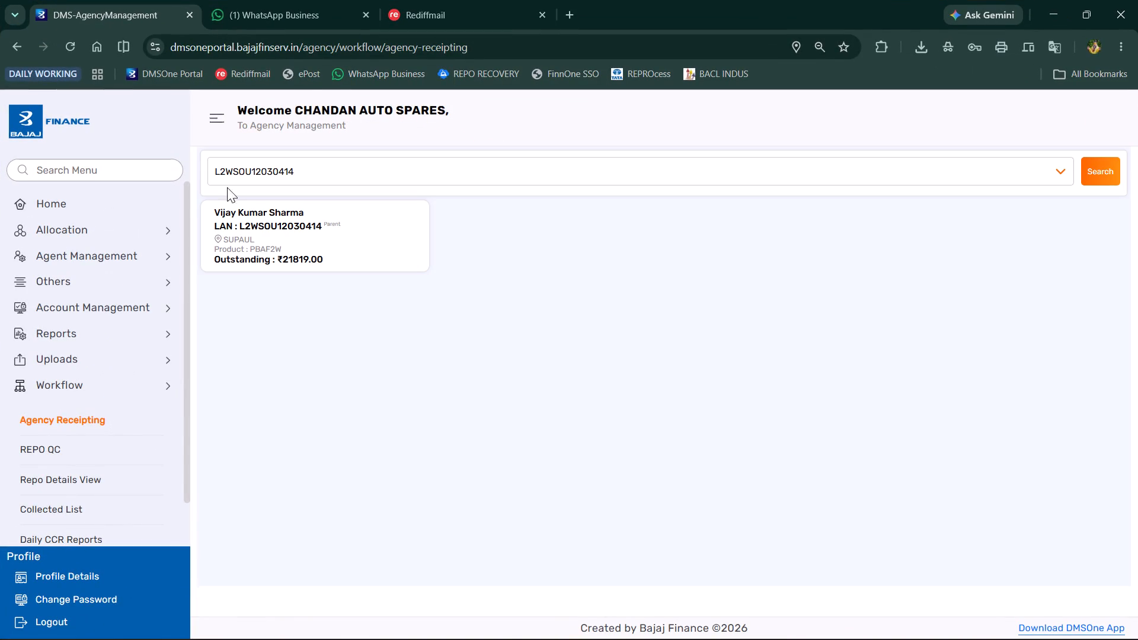
pyautogui.doubleClick(255, 225)
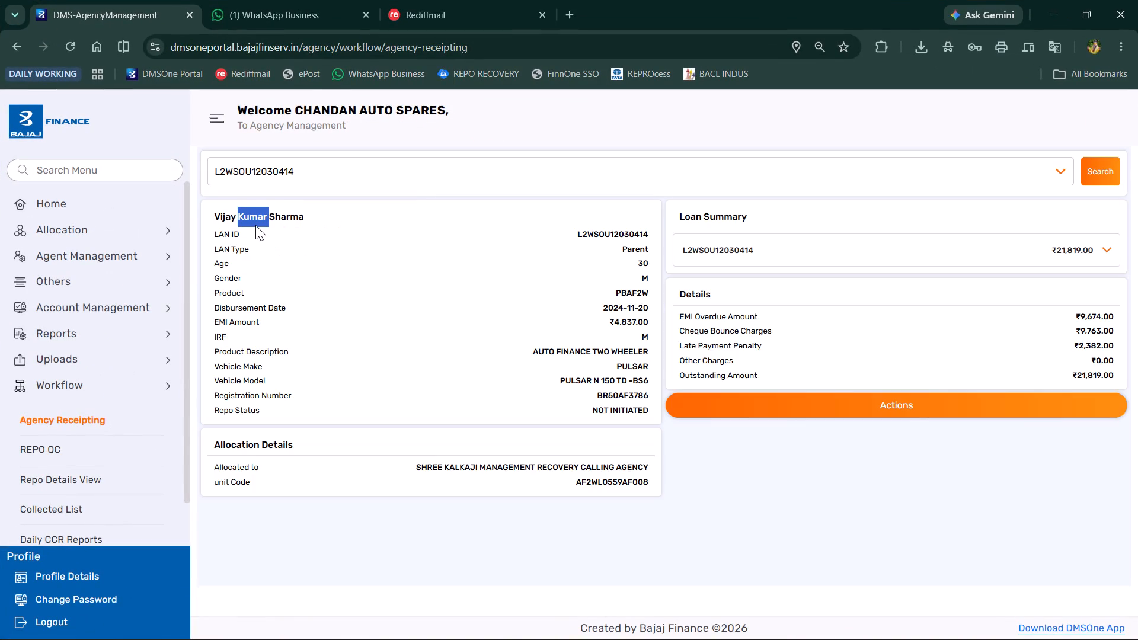
# Copy the LAN NO in row 54 of the Excel sheet and open its loan record in the Chrome agency receipting portal.
pyautogui.press('super+Tab')
pyautogui.click(538, 229)
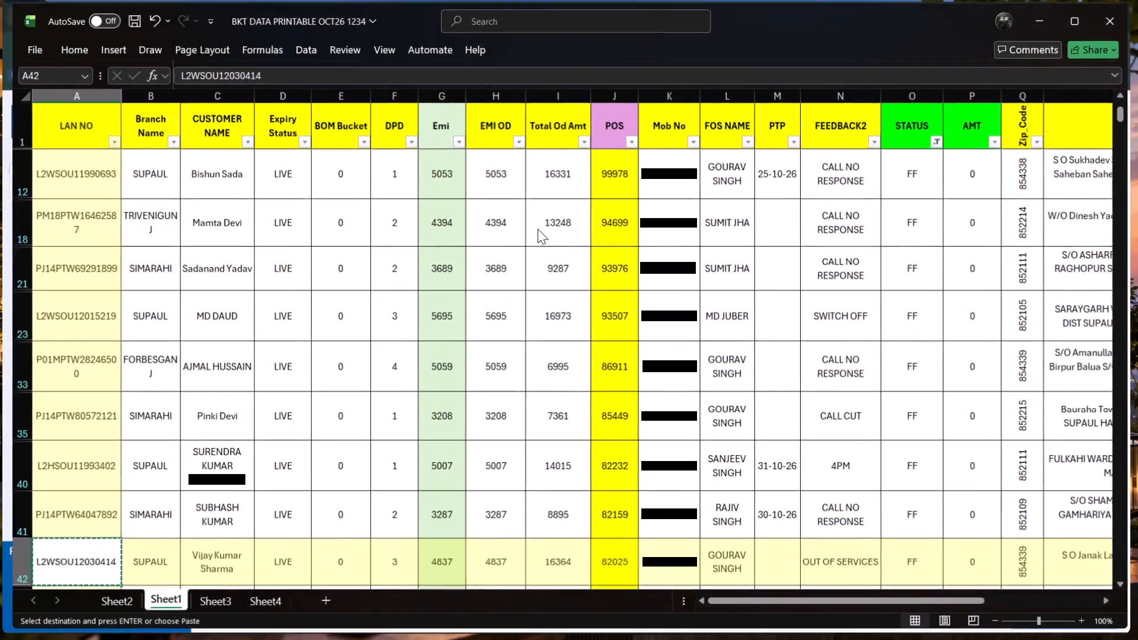
pyautogui.press('Down')
pyautogui.press('Down')
pyautogui.press('Down')
pyautogui.press('Down')
pyautogui.press('Down')
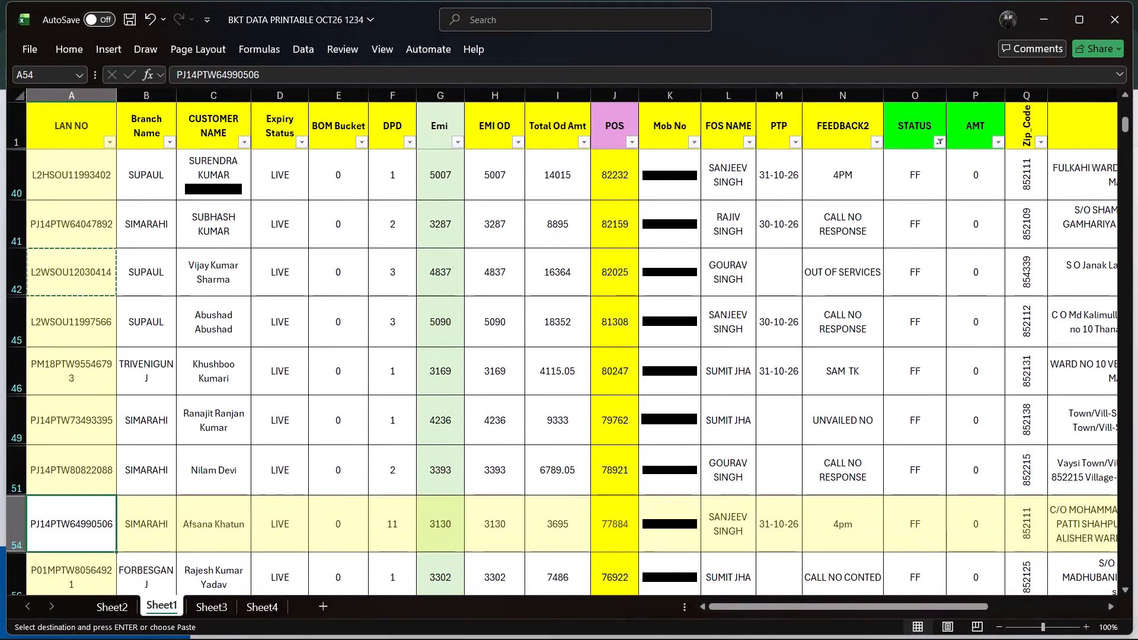
pyautogui.hotkey('ctrl', 'c')
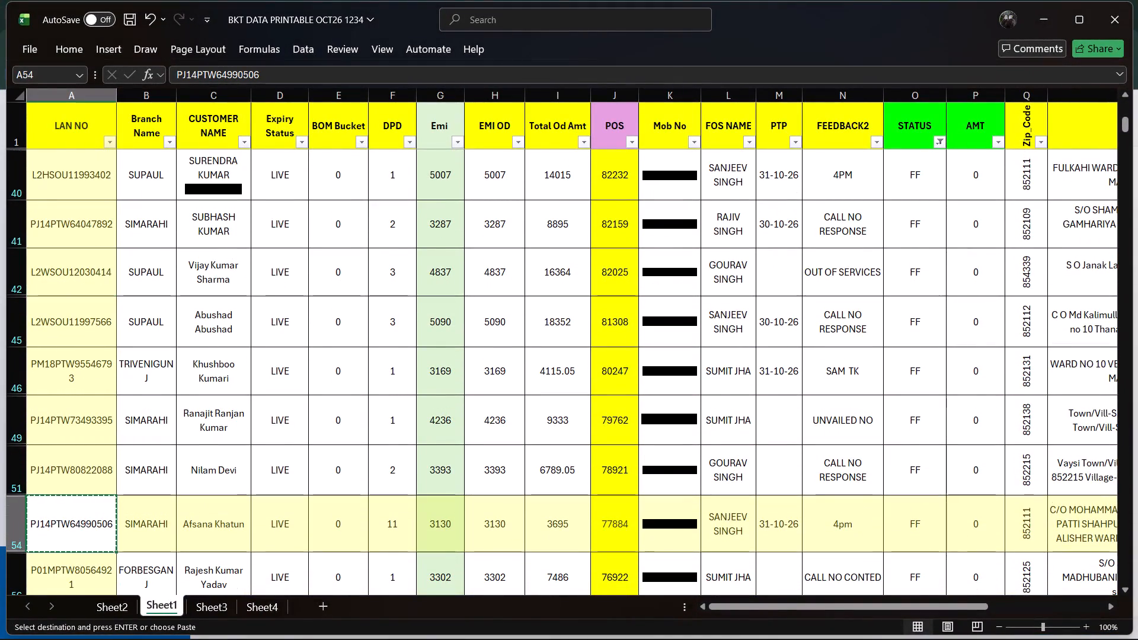
pyautogui.press('super+Tab')
pyautogui.click(677, 236)
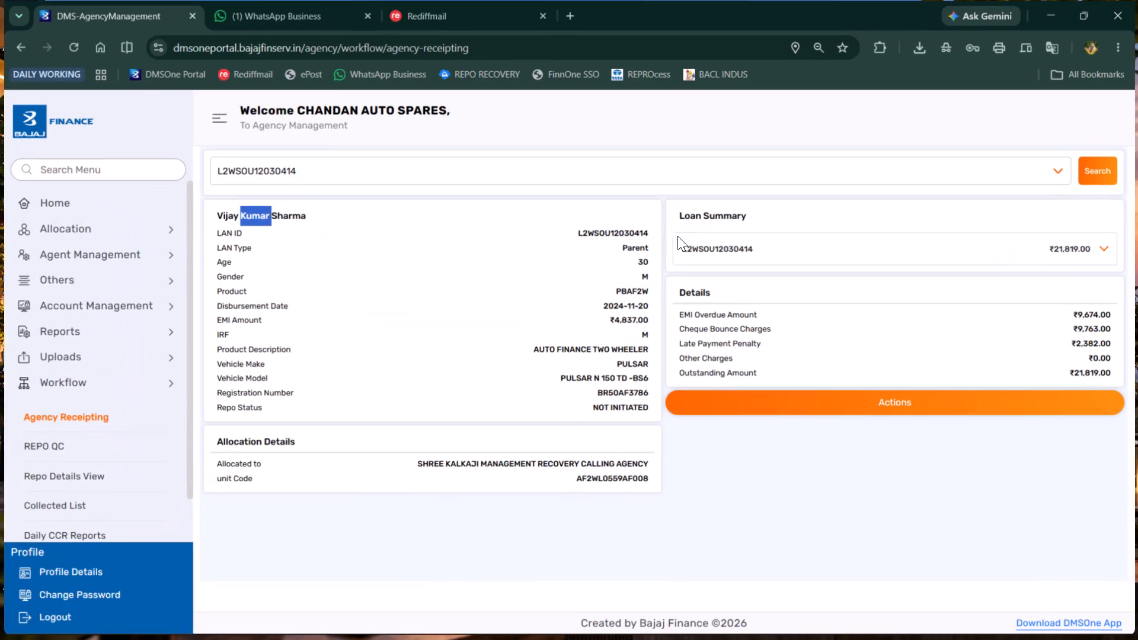
pyautogui.doubleClick(318, 164)
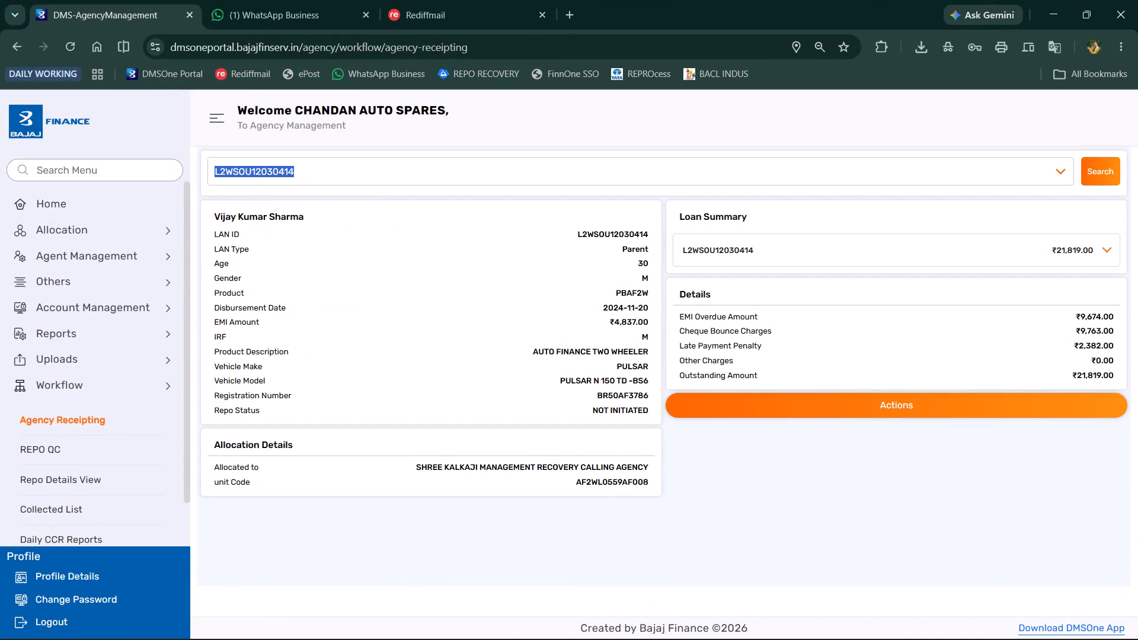
pyautogui.press('BackSpace')
pyautogui.hotkey('ctrl', 'v')
pyautogui.press('Return')
pyautogui.press('Return')
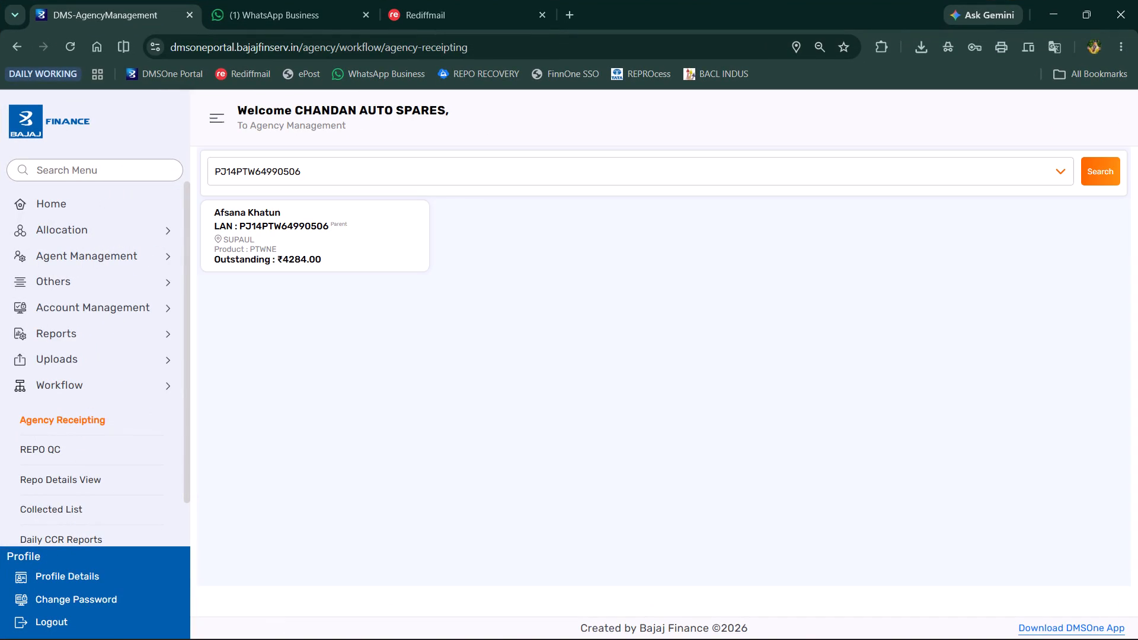
pyautogui.doubleClick(230, 210)
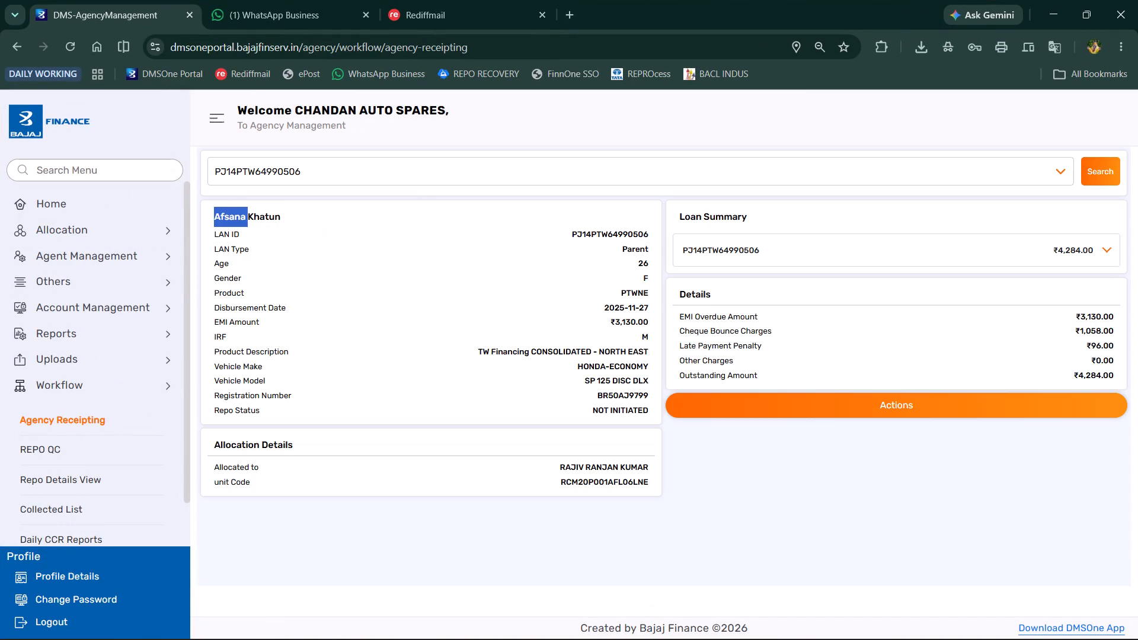
# Switch back to the filtered LAN NO list in the BKT DATA PRINTABLE OCT26 1234 workbook in Excel.
pyautogui.press('super+Tab')
pyautogui.click(565, 248)
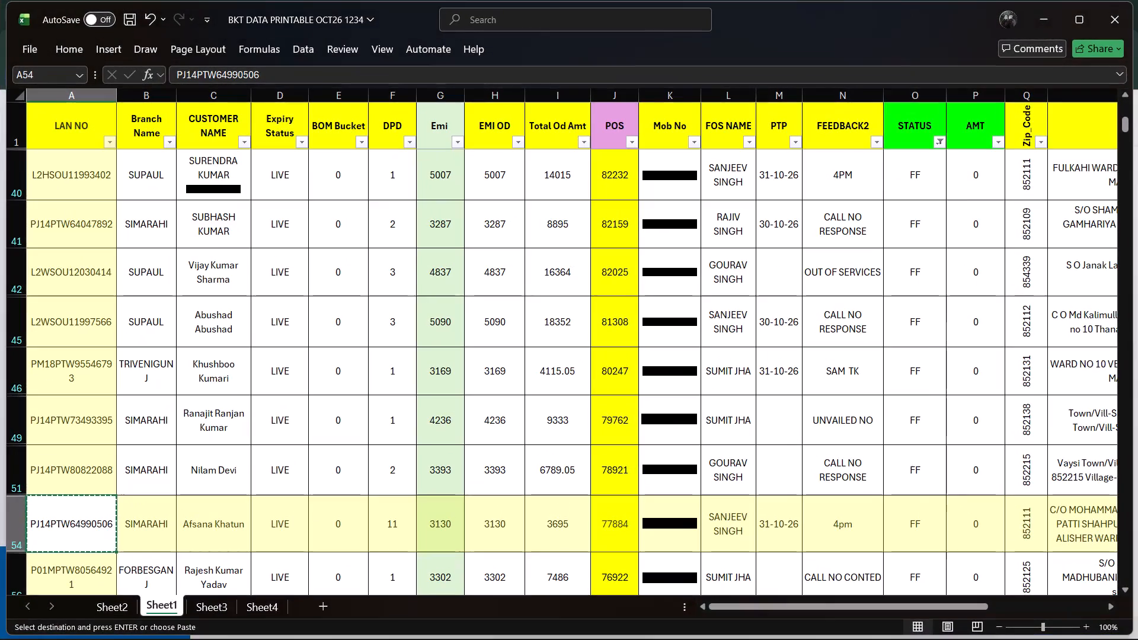
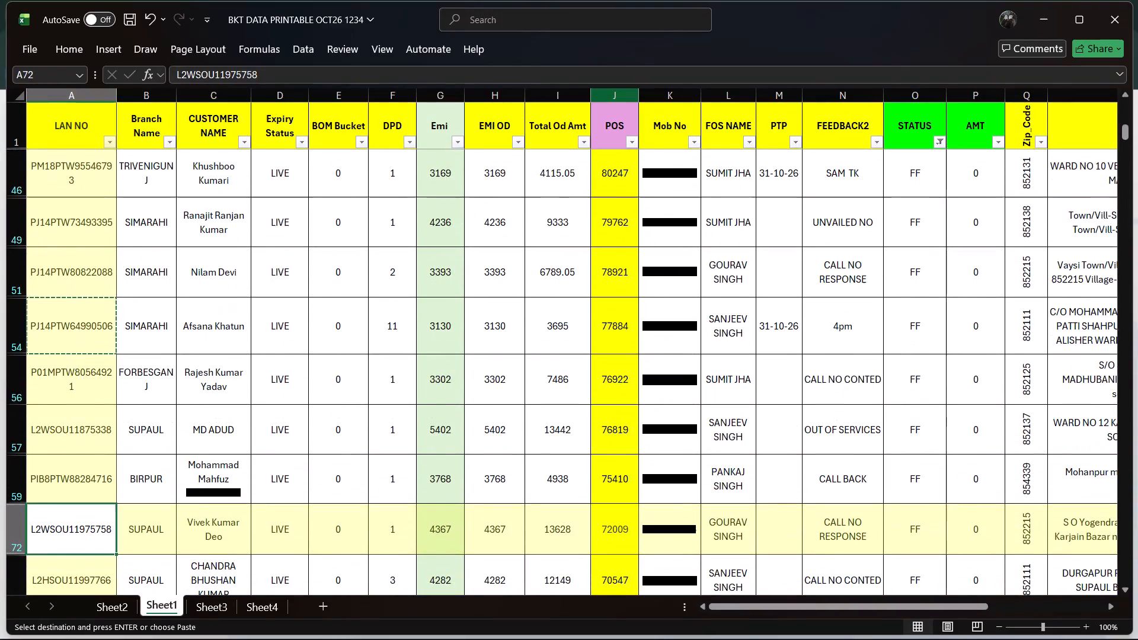
# Review the row 72 loan record on Sheet1 across its columns, from LAN NO through Asset Description.
pyautogui.press('Right')
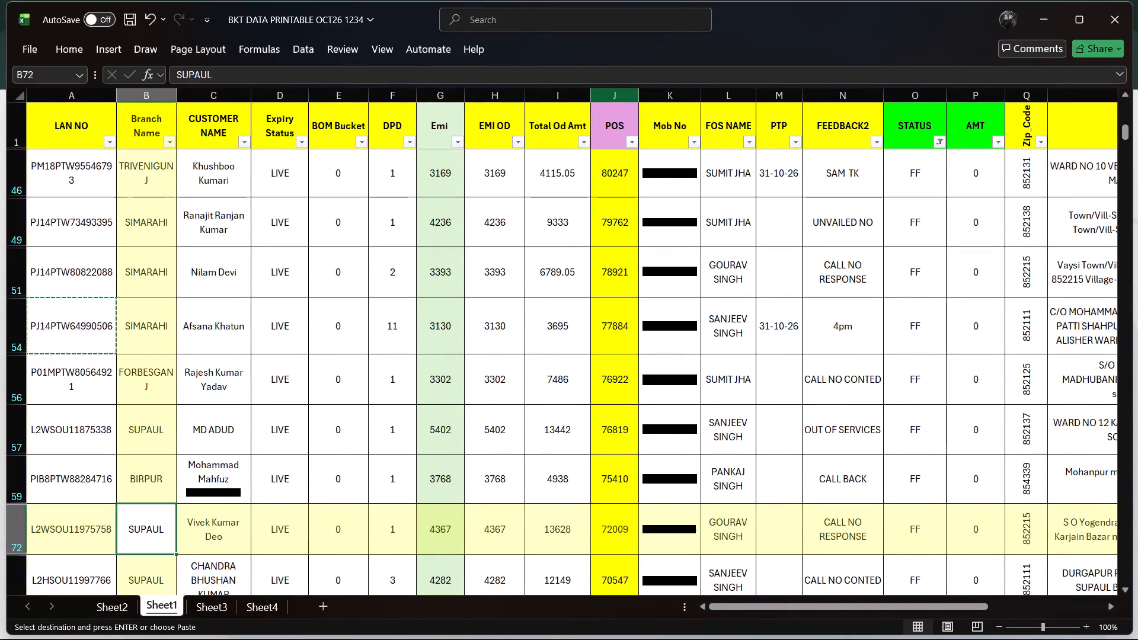
pyautogui.press('Right')
pyautogui.press('Right')
pyautogui.press('Right')
pyautogui.press('Right')
pyautogui.press('Right')
pyautogui.press('Right')
pyautogui.press('Right')
pyautogui.press('Right')
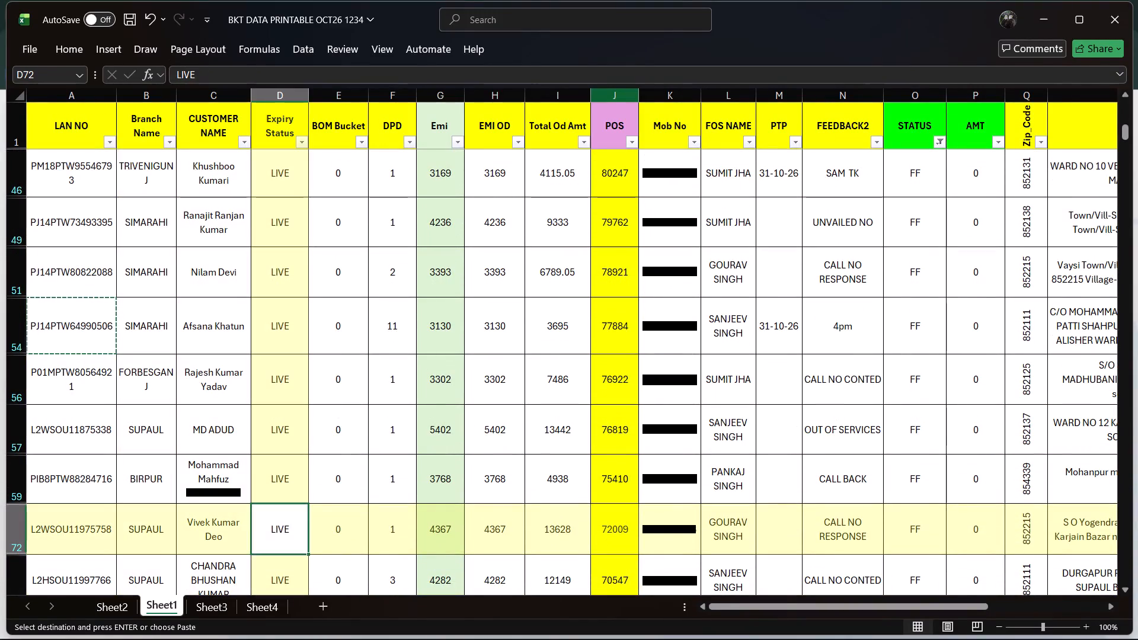
pyautogui.press('Right')
pyautogui.press('Right')
pyautogui.press('Right')
pyautogui.press('Right')
pyautogui.press('Right')
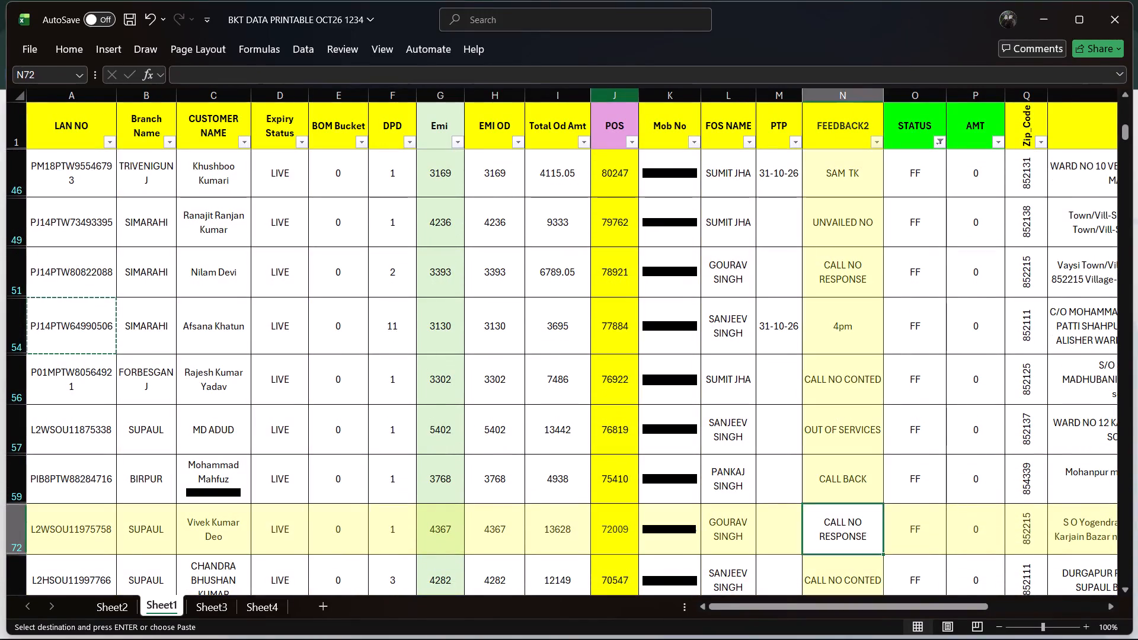
pyautogui.press('Right')
pyautogui.press('Right')
pyautogui.press('Right')
pyautogui.press('Right')
pyautogui.press('Right')
pyautogui.press('Right')
pyautogui.press('Right')
pyautogui.press('Right')
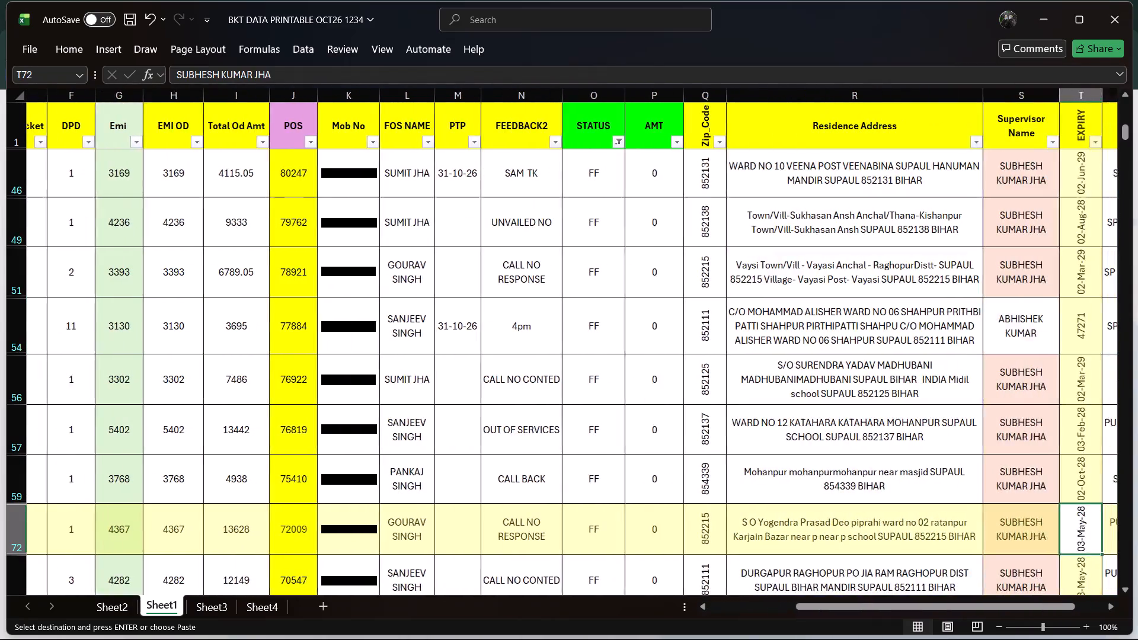
pyautogui.press('Right')
pyautogui.press('Right')
pyautogui.press('Right')
pyautogui.press('Right')
pyautogui.press('Left')
pyautogui.press('Left')
pyautogui.press('Left')
pyautogui.press('Left')
pyautogui.press('Left')
pyautogui.press('Left')
pyautogui.press('Left')
pyautogui.press('Left')
pyautogui.press('Left')
pyautogui.press('Left')
pyautogui.press('Left')
pyautogui.press('Left')
pyautogui.press('Left')
pyautogui.press('Left')
pyautogui.press('Left')
pyautogui.press('Left')
pyautogui.press('Left')
pyautogui.press('Left')
pyautogui.press('Left')
pyautogui.press('Left')
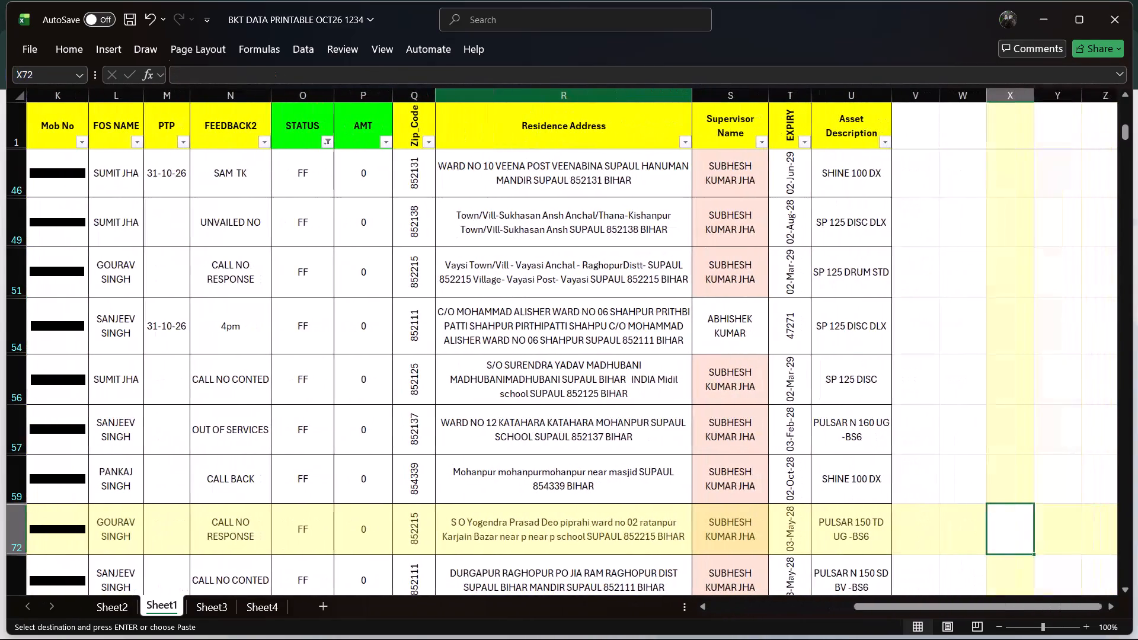
pyautogui.press('Right')
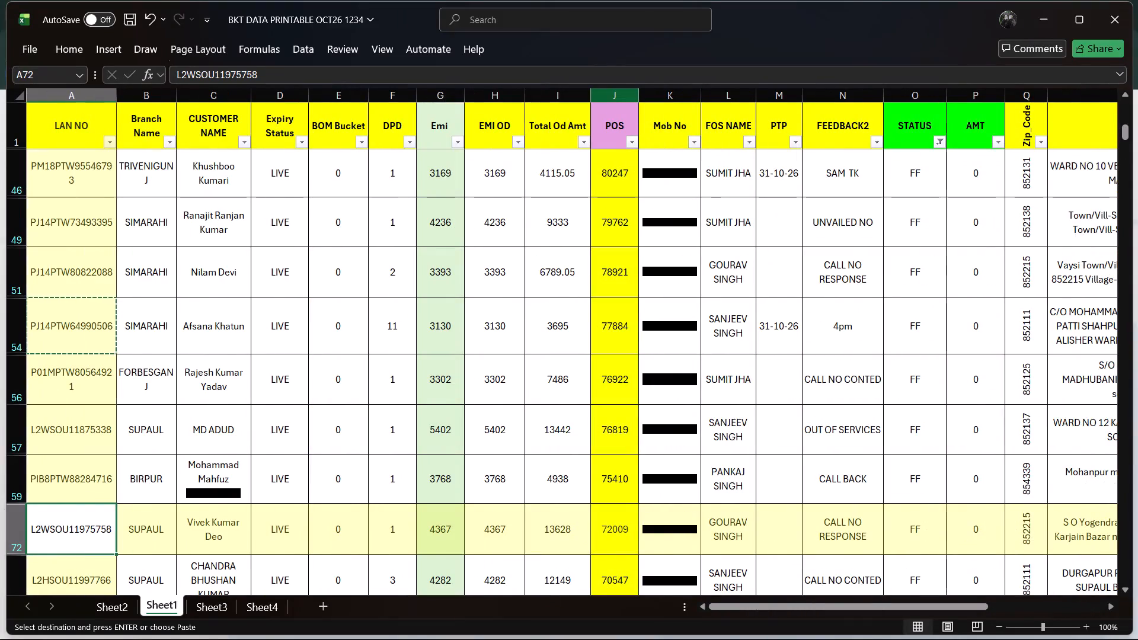
pyautogui.press('Right')
pyautogui.press('Right')
pyautogui.press('Right')
pyautogui.press('Right')
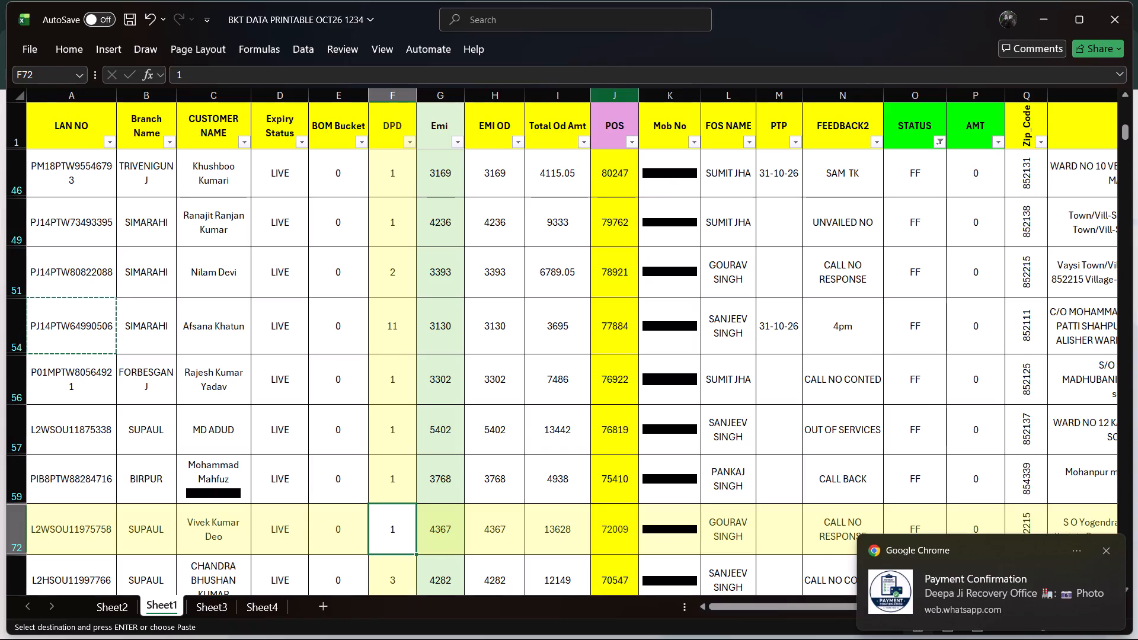
# Bring up the overview of open windows to switch away from the Excel workbook.
pyautogui.press('super+Tab')
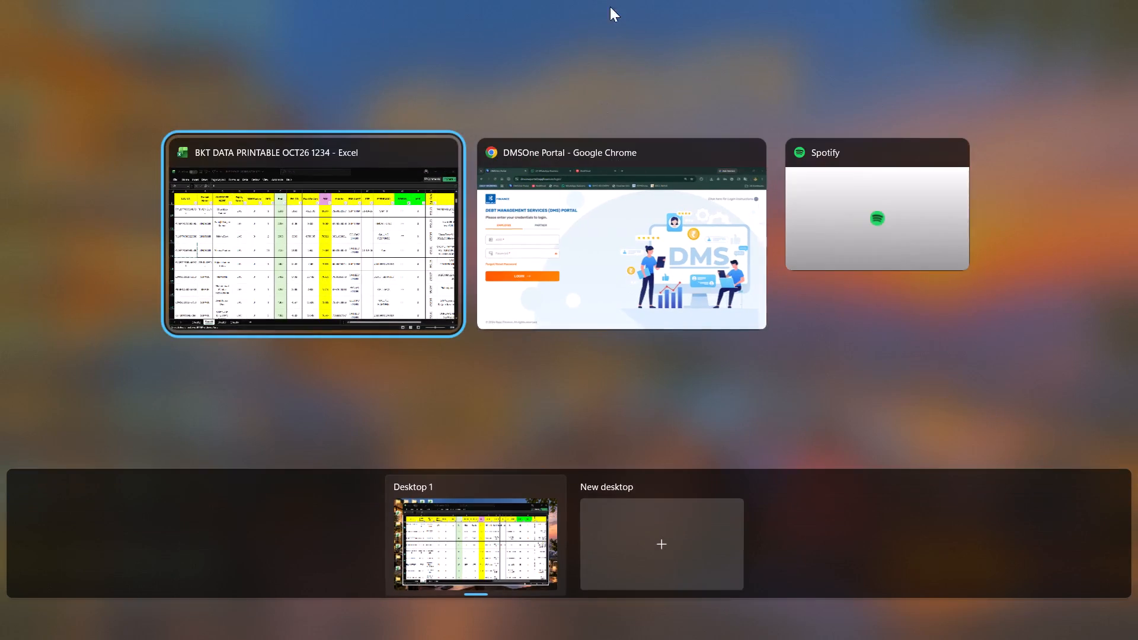
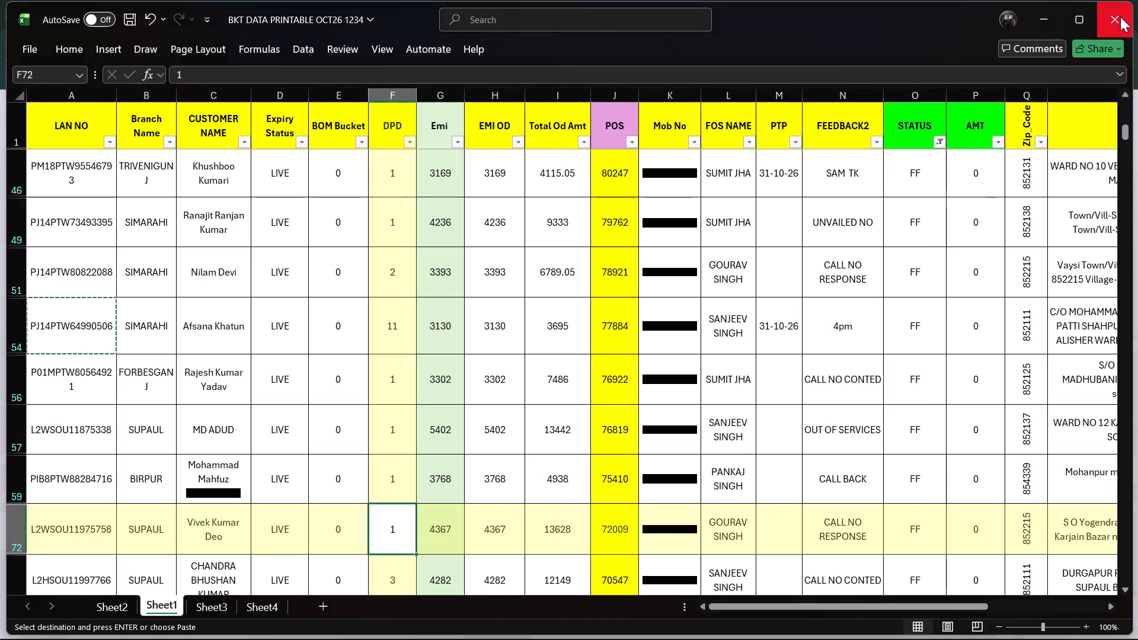
pyautogui.click(744, 257)
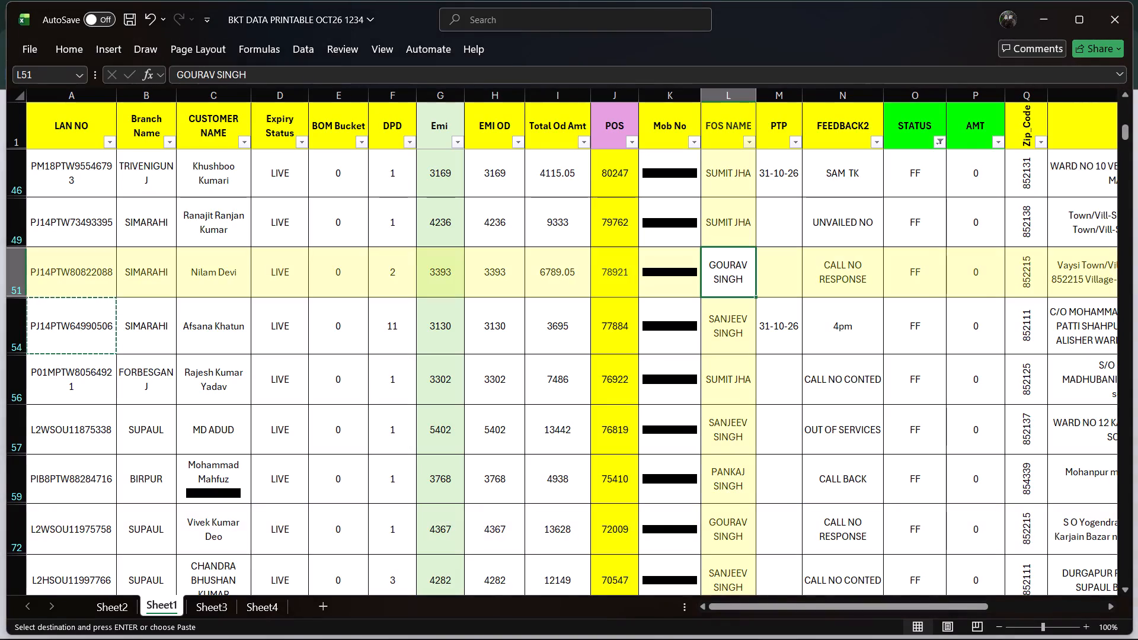
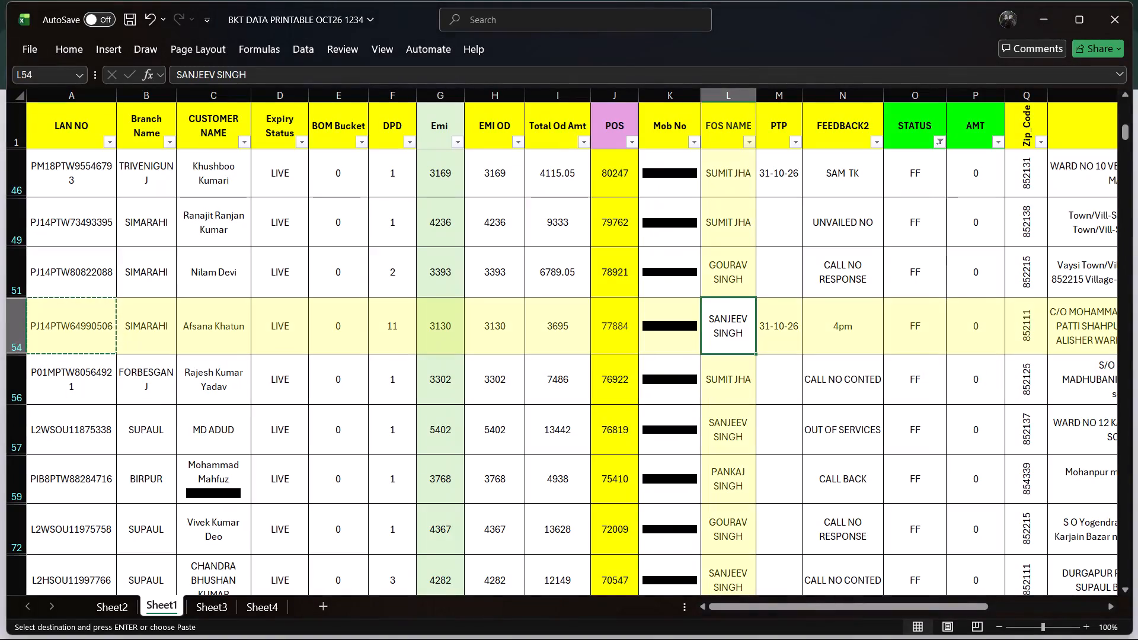
# Review the PTP dates and feedback of the filtered FF records from row 54 down to row 95.
pyautogui.press('Right')
pyautogui.press('Up')
pyautogui.press('Down')
pyautogui.press('Left')
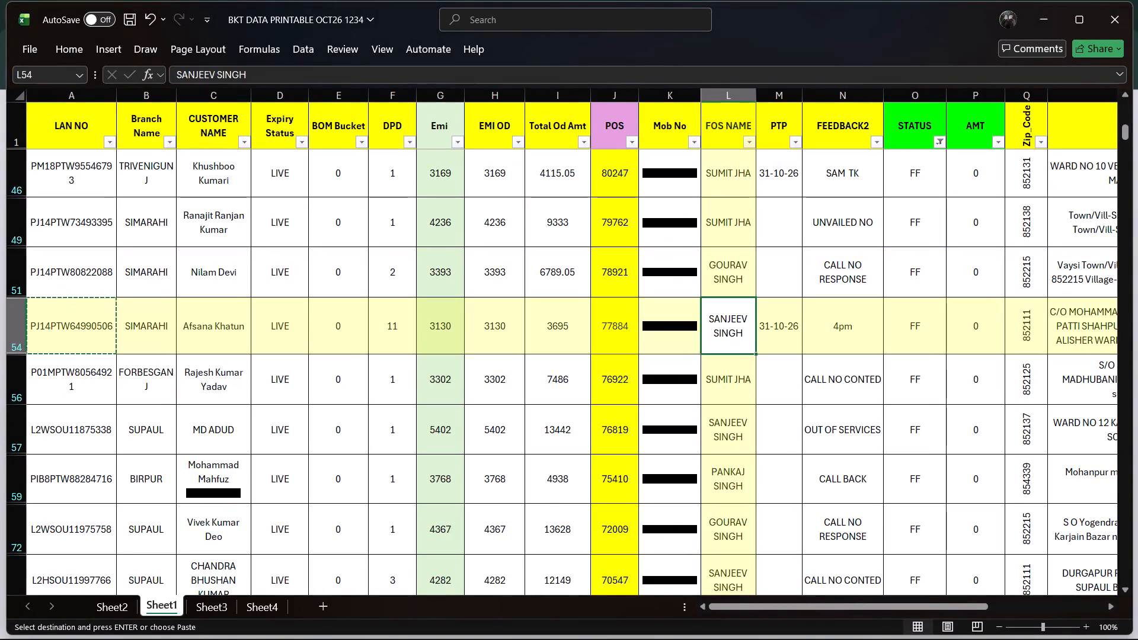
pyautogui.press('Right')
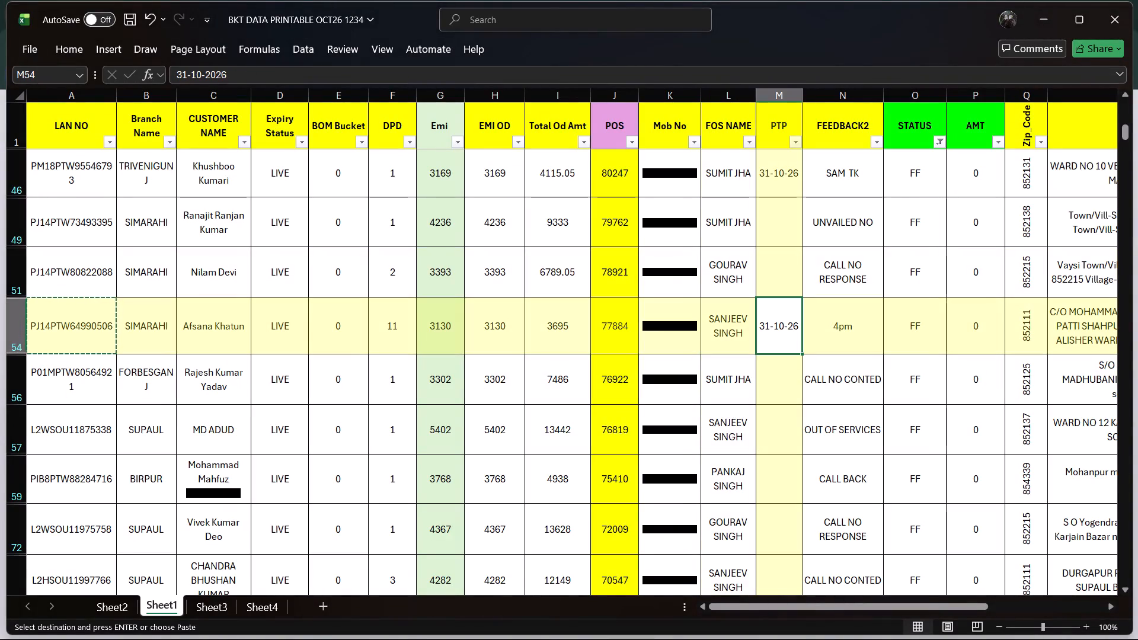
pyautogui.press('Down')
pyautogui.press('Down')
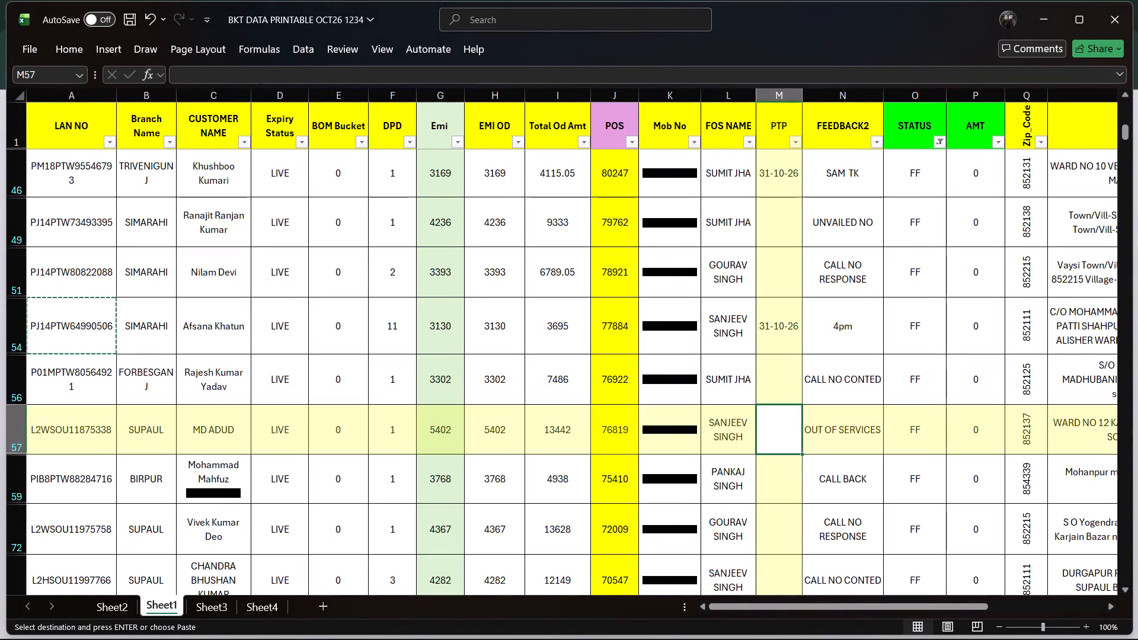
pyautogui.press('Down')
pyautogui.press('Down')
pyautogui.press('Down')
pyautogui.press('Down')
pyautogui.press('Down')
pyautogui.press('Down')
pyautogui.press('Down')
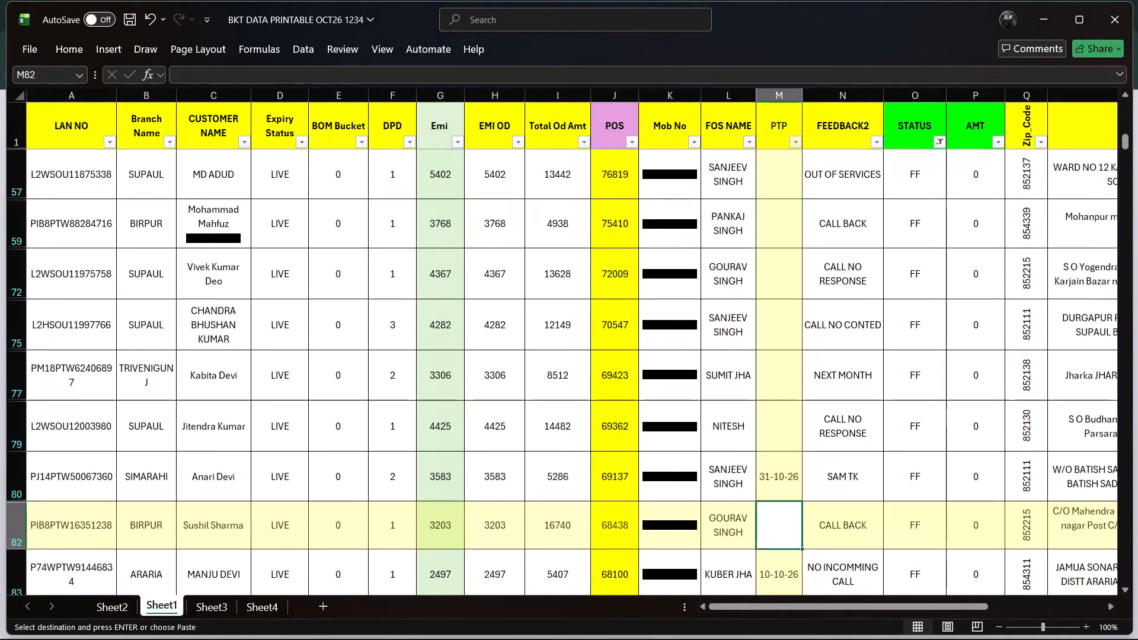
pyautogui.press('Down')
pyautogui.press('Up')
pyautogui.press('Up')
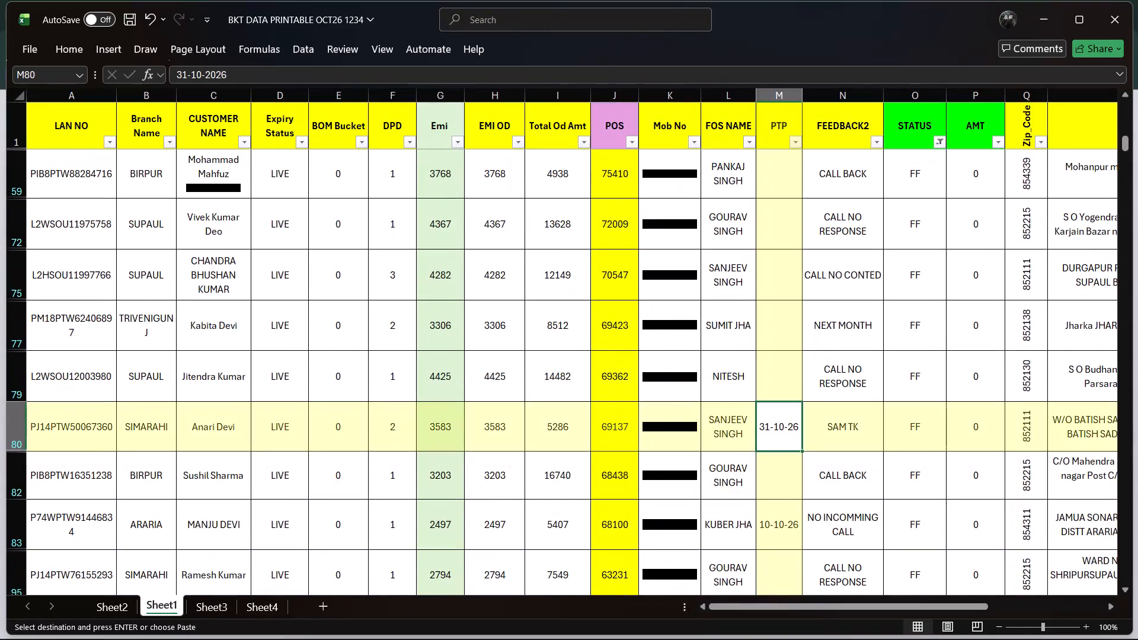
pyautogui.press('Down')
pyautogui.press('Down')
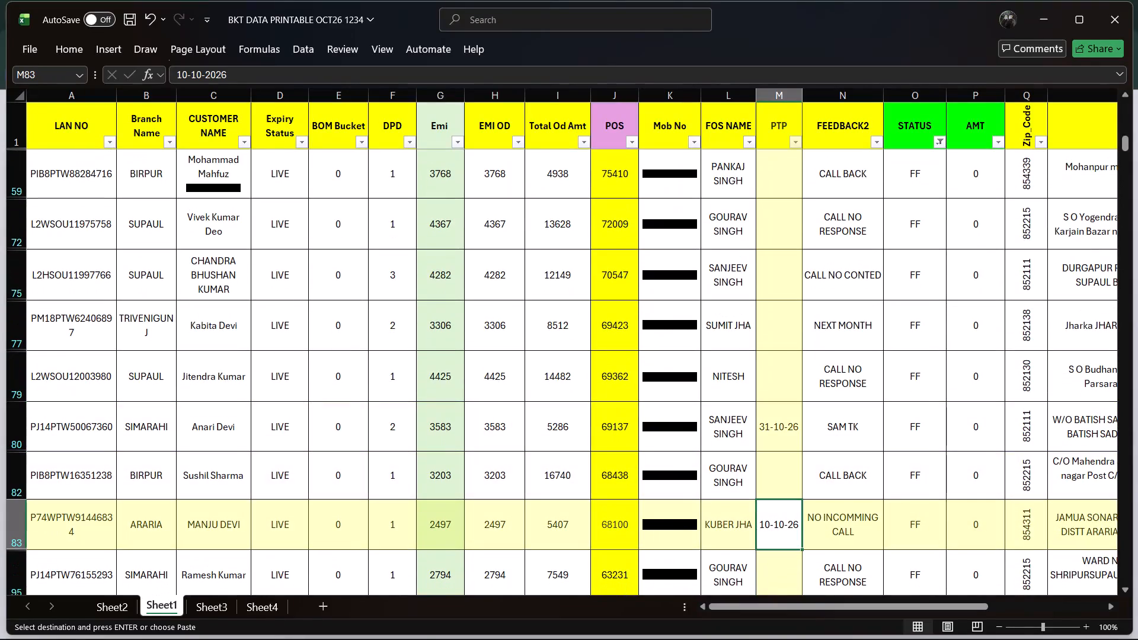
pyautogui.press('Down')
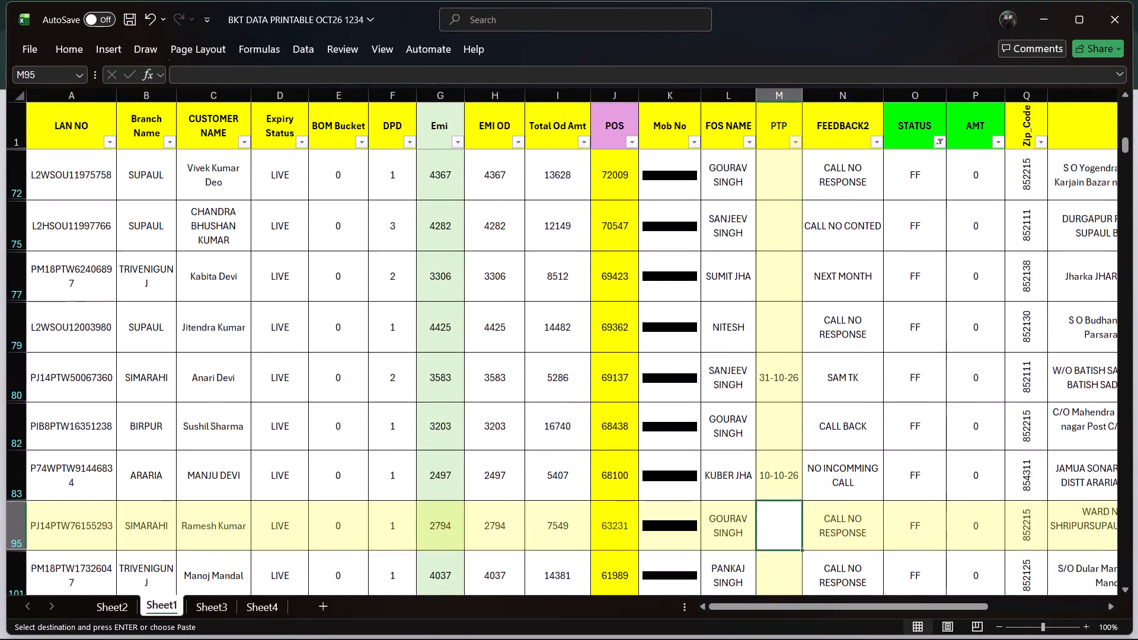
pyautogui.press('Up')
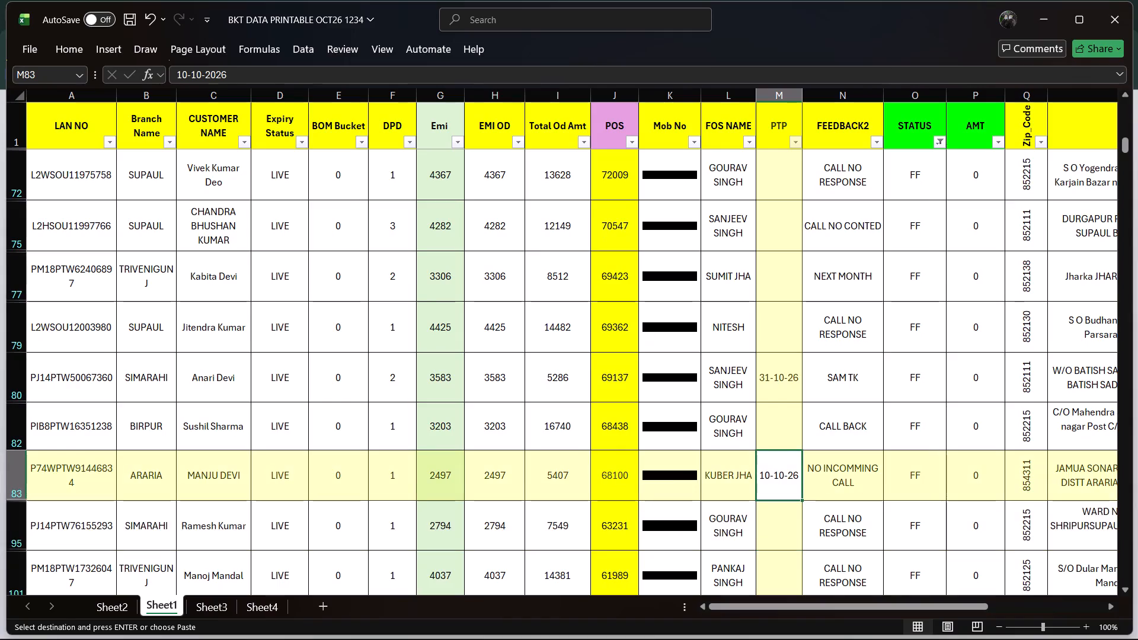
# Examine the PTP dates and feedback of the FF records from row 83 down to row 119.
pyautogui.press('Down')
pyautogui.press('Down')
pyautogui.press('Down')
pyautogui.press('Down')
pyautogui.press('Down')
pyautogui.press('Down')
pyautogui.press('Down')
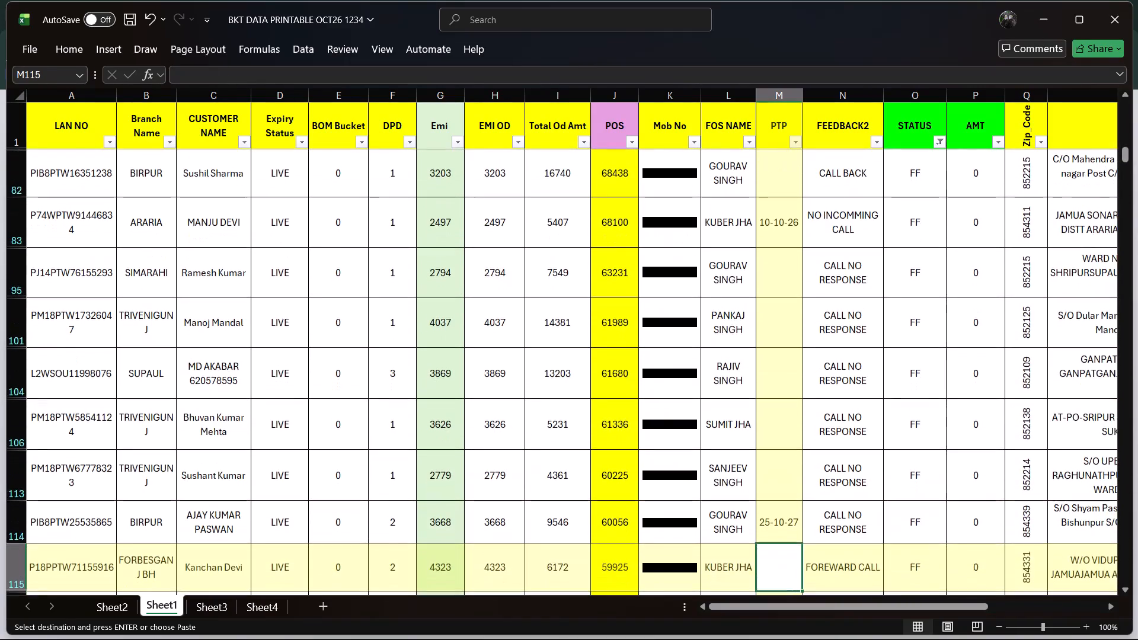
pyautogui.press('Up')
pyautogui.press('Down')
pyautogui.press('Down')
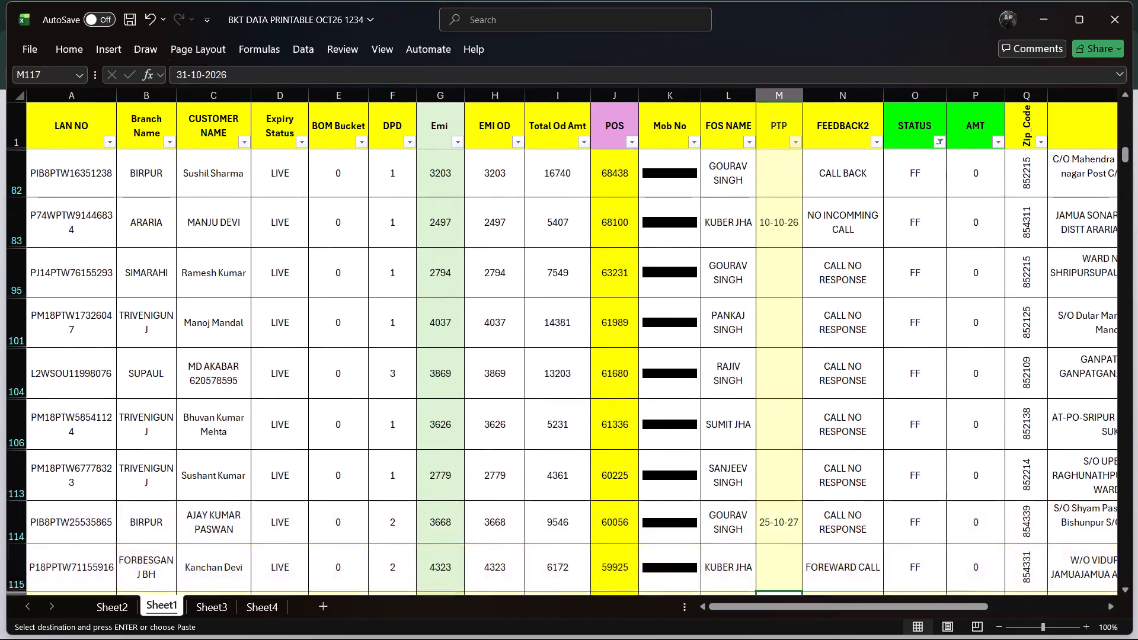
pyautogui.press('Down')
pyautogui.press('Up')
pyautogui.press('Up')
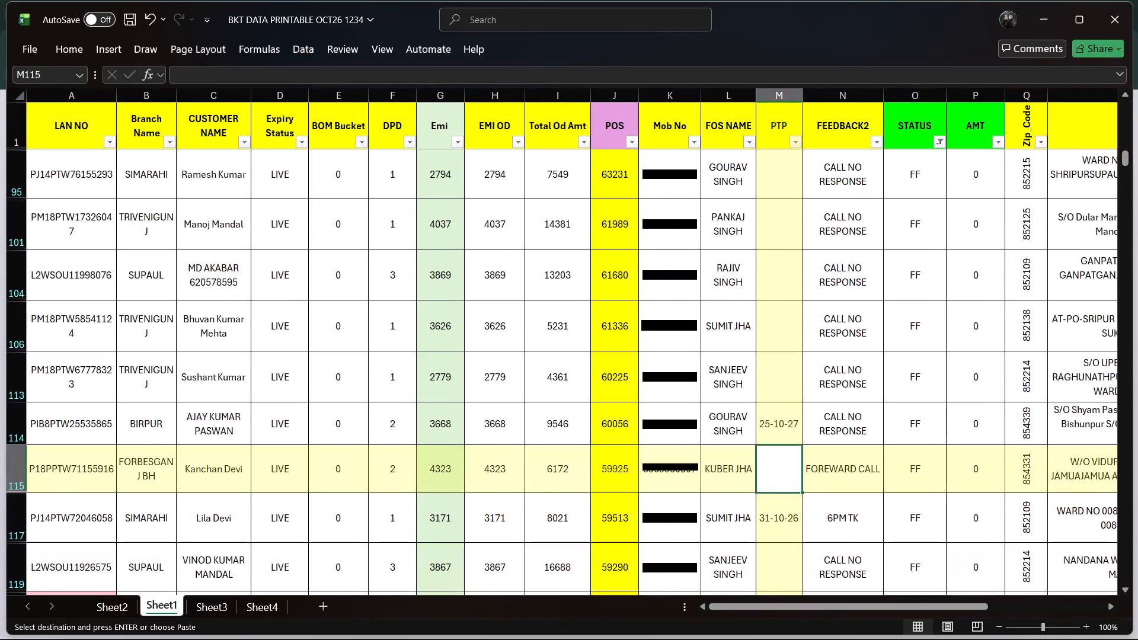
# Copy the LAN NO of the row 114 record and switch to the agency receipting portal.
pyautogui.press('Up')
pyautogui.press('Left')
pyautogui.press('Left')
pyautogui.press('Left')
pyautogui.press('Left')
pyautogui.press('Left')
pyautogui.press('Left')
pyautogui.press('Left')
pyautogui.press('Left')
pyautogui.press('Left')
pyautogui.press('Left')
pyautogui.press('Left')
pyautogui.press('Left')
pyautogui.press('Left')
pyautogui.press('Left')
pyautogui.press('Left')
pyautogui.press('Left')
pyautogui.press('Left')
pyautogui.press('Left')
pyautogui.press('Left')
pyautogui.press('Left')
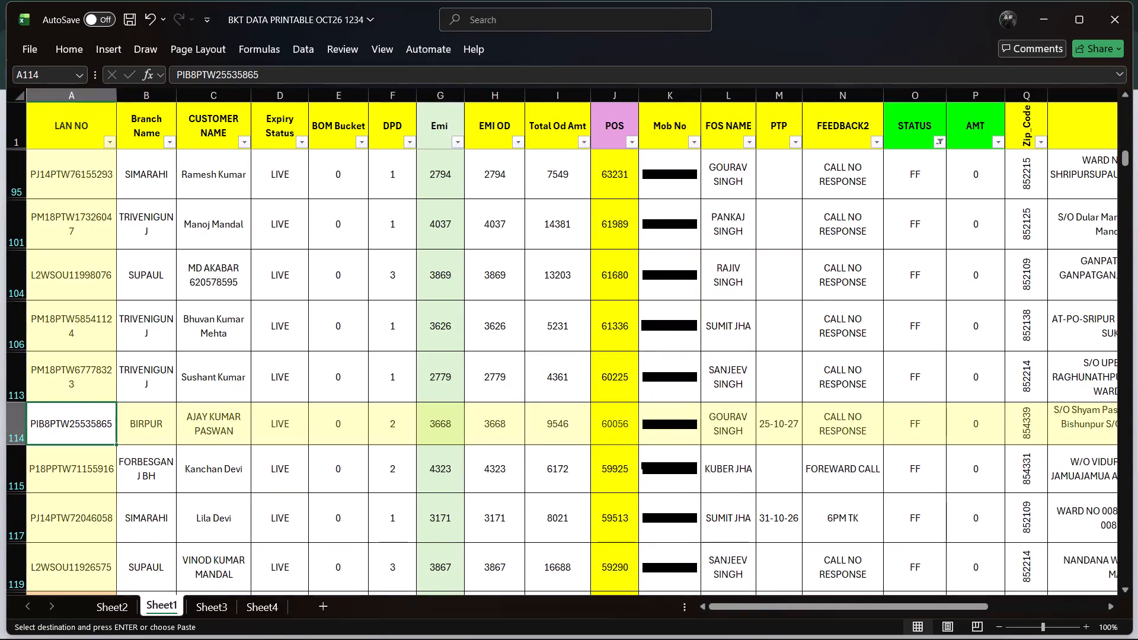
pyautogui.hotkey('ctrl', 'c')
pyautogui.press('super+Tab')
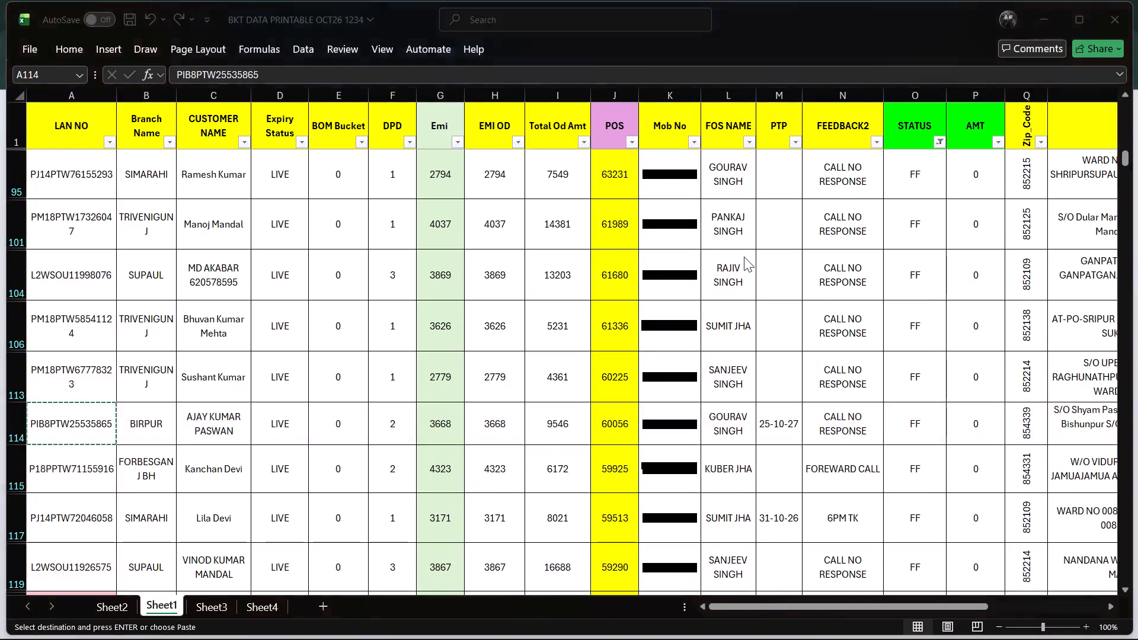